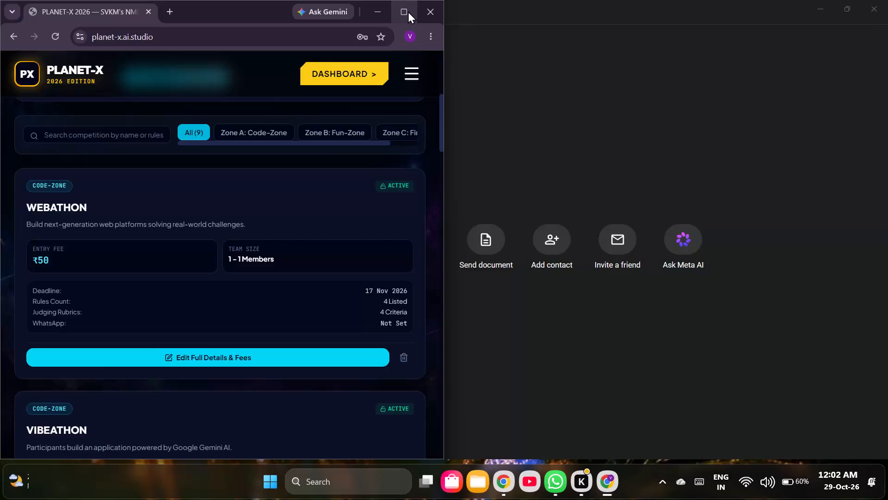
Maximize the browser window showing the PLANET-X competition management page.
{"action": "left_click", "coordinate": [408, 11]}
{"action": "scroll", "coordinate": [307, 281], "scroll_direction": "up", "scroll_amount": 1}
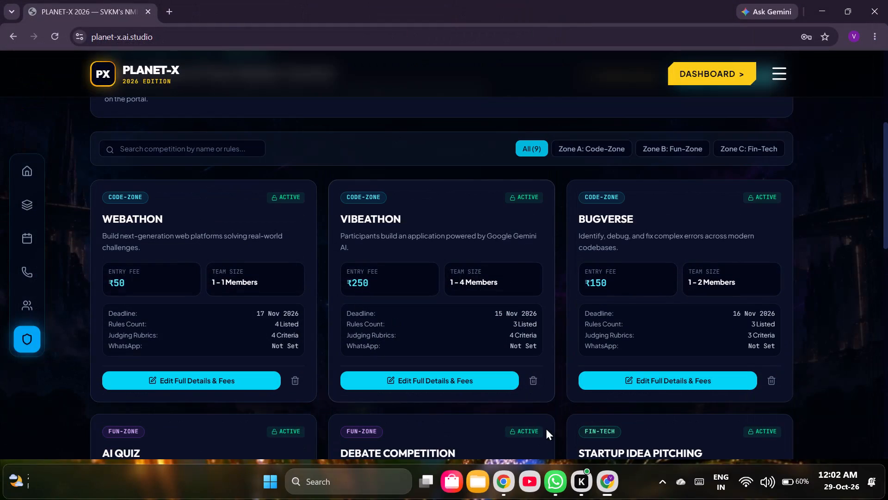
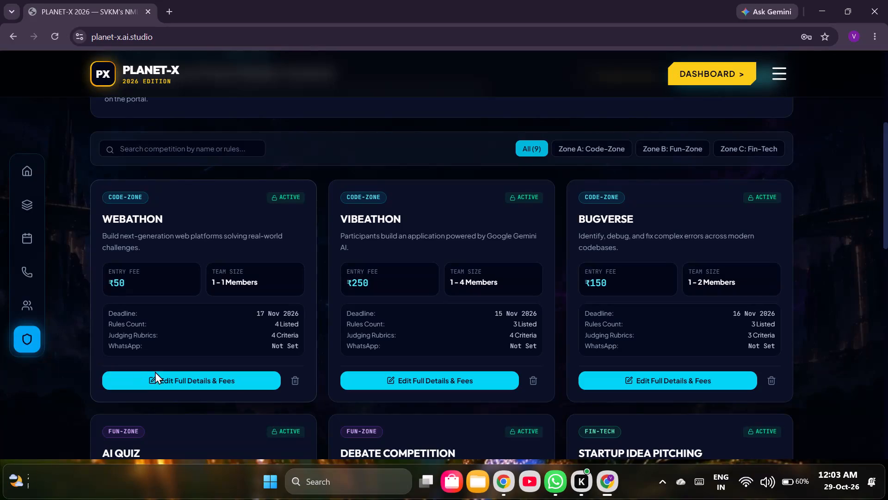
Open WEBATHON's full details for editing and fill its WhatsApp Invite URL with the copied group invite link.
{"action": "left_click", "coordinate": [174, 379]}
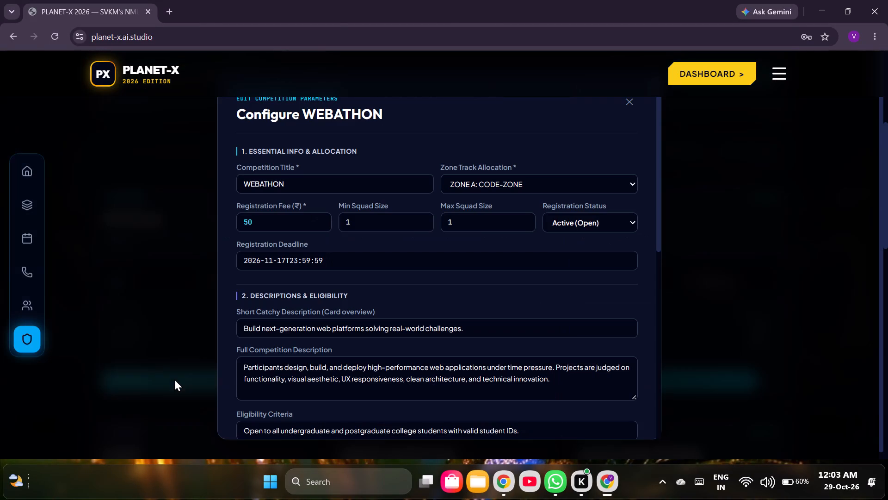
{"action": "scroll", "coordinate": [363, 274], "scroll_direction": "down", "scroll_amount": 6}
{"action": "scroll", "coordinate": [368, 286], "scroll_direction": "up", "scroll_amount": 1}
{"action": "scroll", "coordinate": [369, 286], "scroll_direction": "down", "scroll_amount": 5}
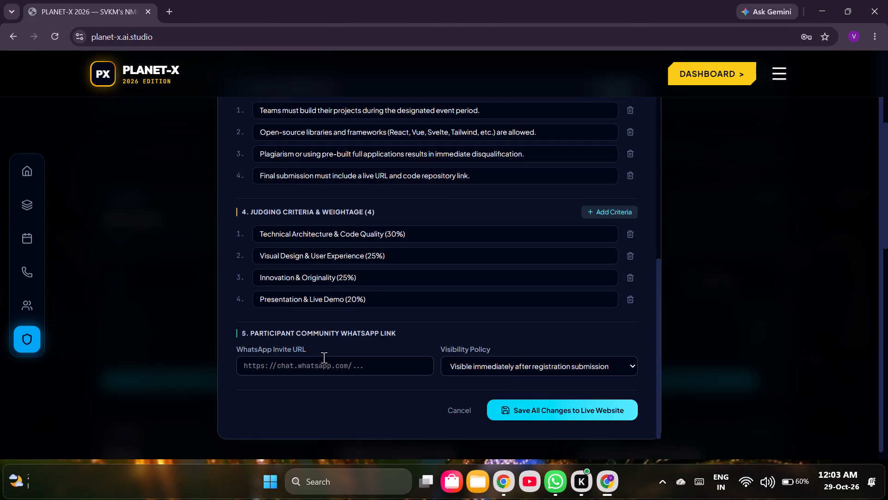
{"action": "left_click", "coordinate": [323, 360]}
{"action": "key", "text": "ctrl+v"}
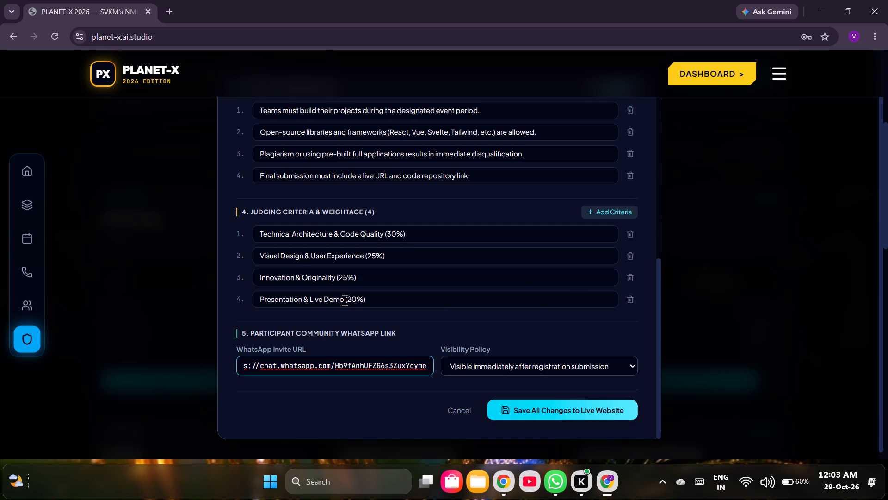
Review WEBATHON's essential info, descriptions, eligibility, rules and judging criteria in the configuration form.
{"action": "scroll", "coordinate": [445, 283], "scroll_direction": "up", "scroll_amount": 6}
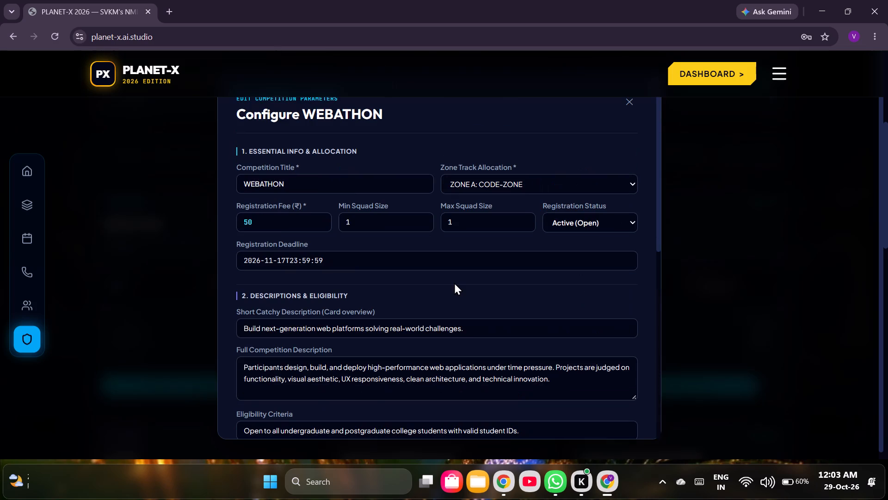
{"action": "scroll", "coordinate": [455, 282], "scroll_direction": "up", "scroll_amount": 5}
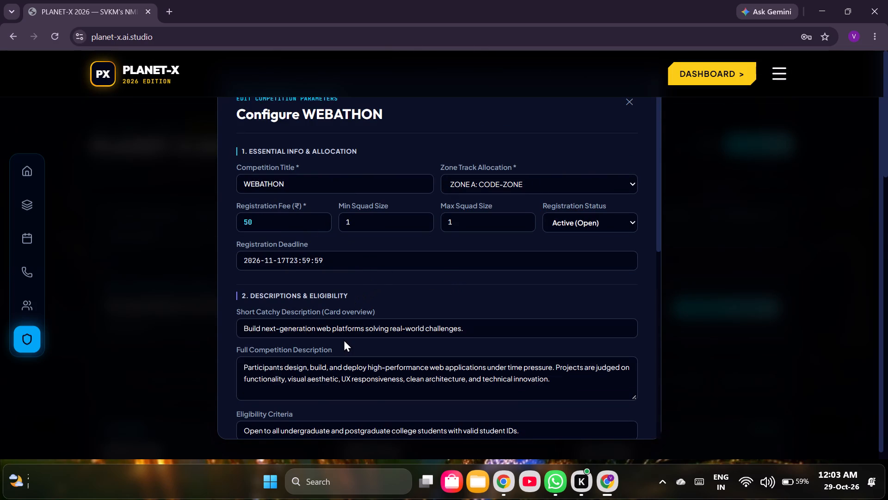
{"action": "scroll", "coordinate": [475, 331], "scroll_direction": "down", "scroll_amount": 1}
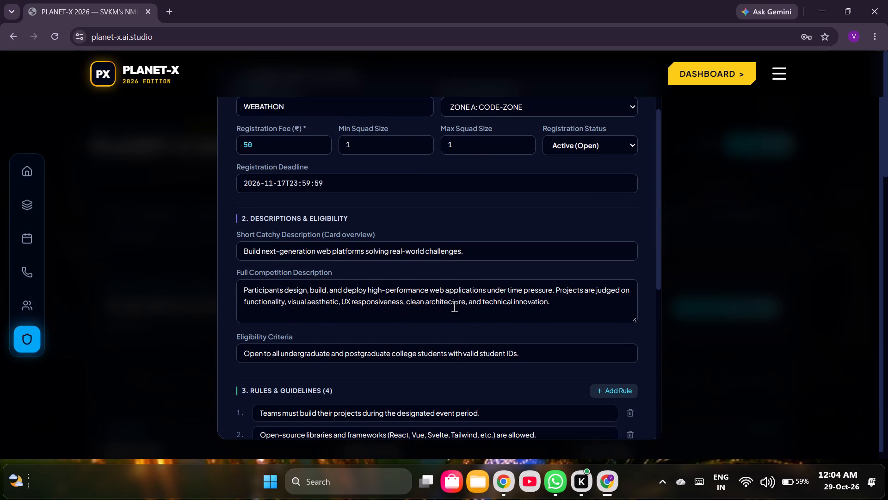
{"action": "scroll", "coordinate": [516, 312], "scroll_direction": "down", "scroll_amount": 1}
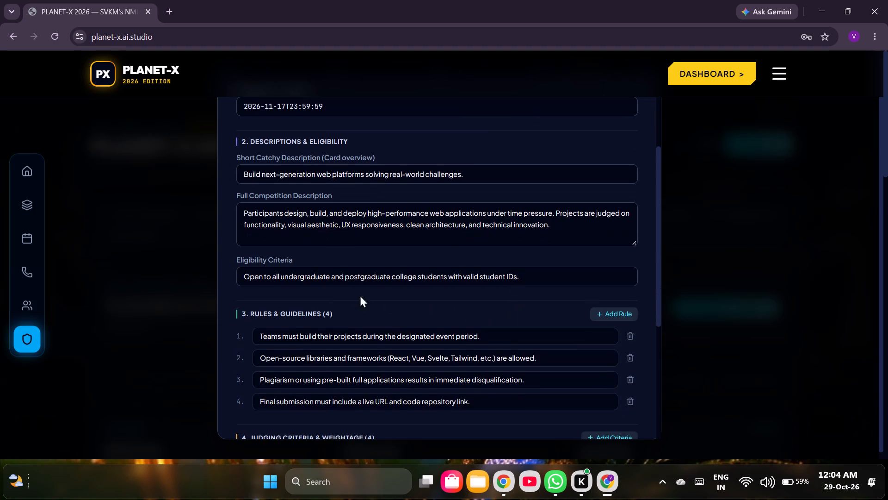
{"action": "scroll", "coordinate": [398, 303], "scroll_direction": "down", "scroll_amount": 1}
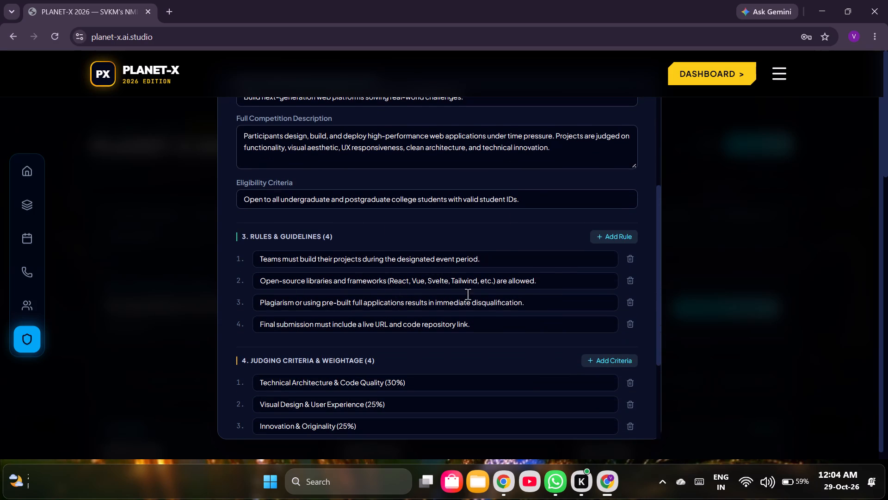
Extend the second rule under Rules & Guidelines so it ends with "are allowed And use of AI is allowed".
{"action": "left_click", "coordinate": [554, 275]}
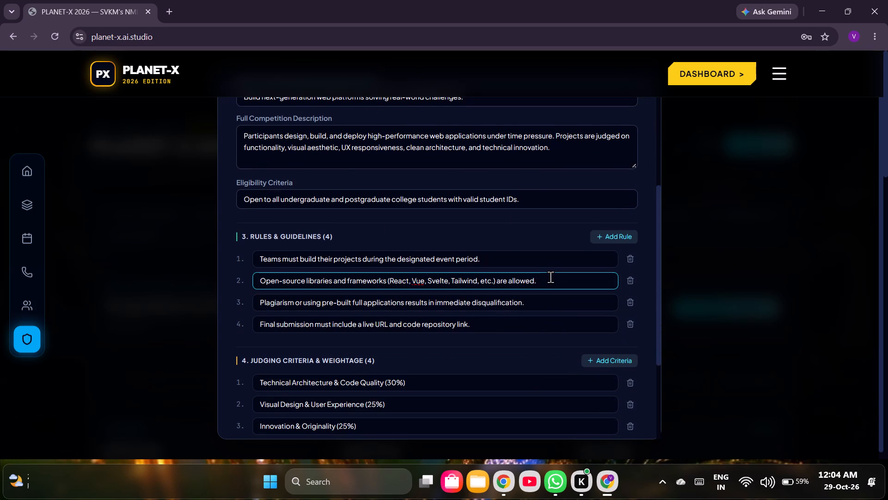
Extend the second rule under Rules & Guidelines so it ends with "are allowed And use of AI is allowed.".
{"action": "key", "text": "BackSpace"}
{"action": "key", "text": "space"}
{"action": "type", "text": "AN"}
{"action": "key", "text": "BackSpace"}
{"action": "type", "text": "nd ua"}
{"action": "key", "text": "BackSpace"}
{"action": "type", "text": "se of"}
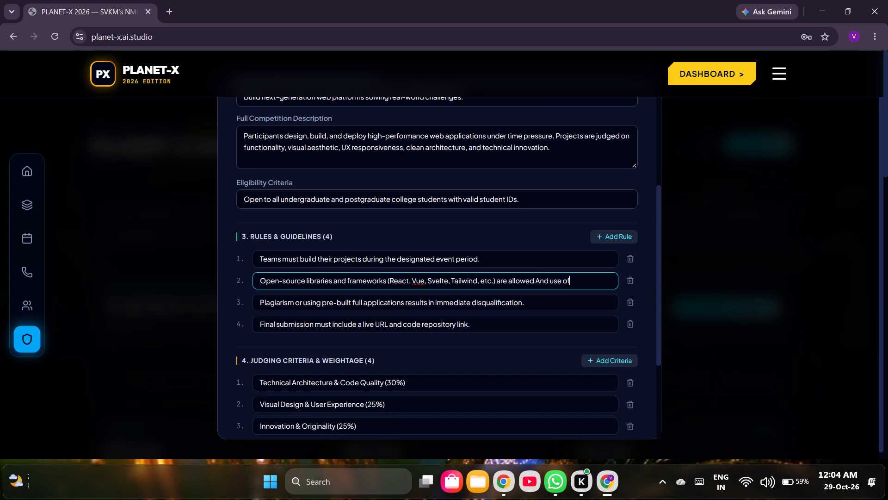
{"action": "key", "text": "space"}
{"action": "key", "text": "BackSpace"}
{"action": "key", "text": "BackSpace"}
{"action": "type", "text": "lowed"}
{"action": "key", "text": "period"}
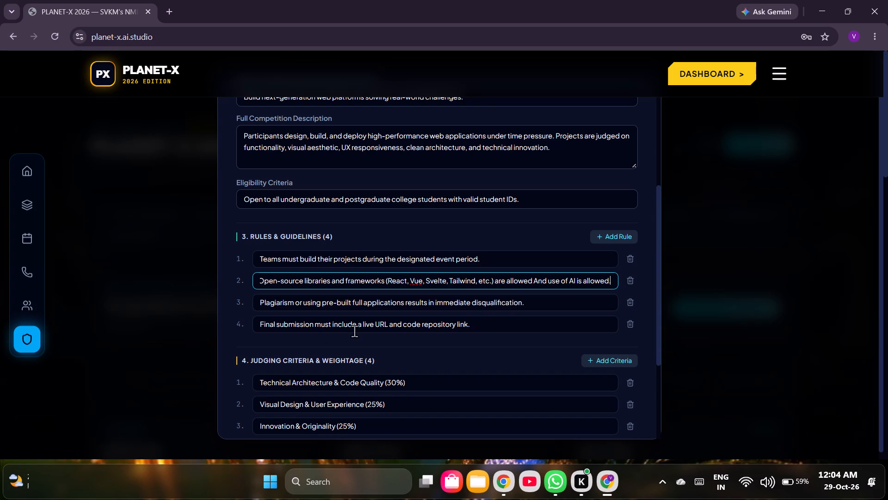
Select the "Presentation & Live Demo" wording in the fourth entry under Judging Criteria & Weightage.
{"action": "scroll", "coordinate": [466, 332], "scroll_direction": "down", "scroll_amount": 1}
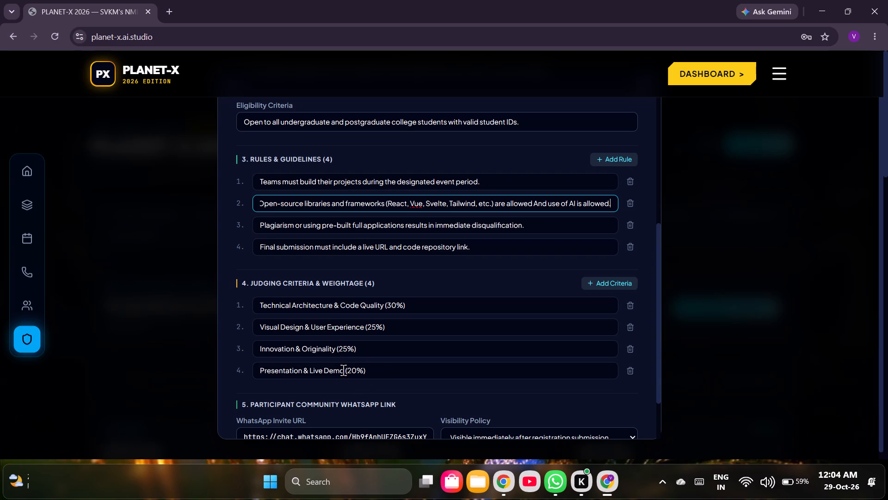
{"action": "left_click_drag", "start_coordinate": [346, 370], "coordinate": [284, 367]}
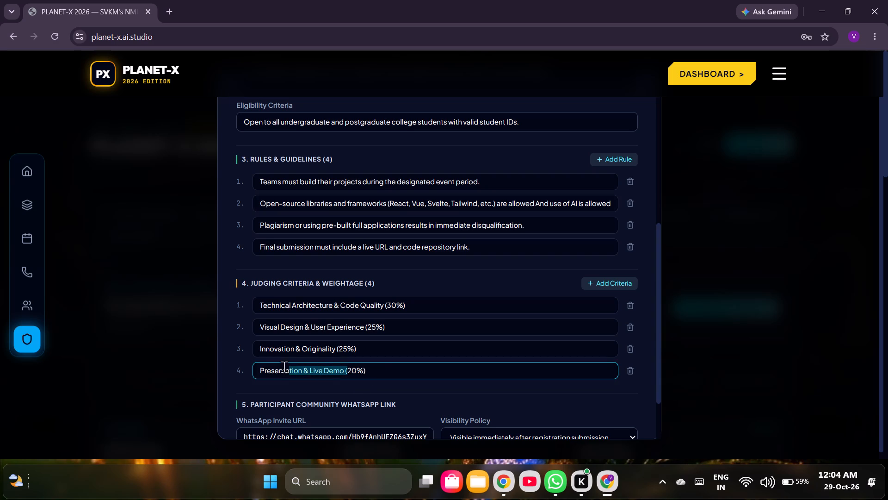
Remove the text "Presentation & Live Demo" from the fourth judging criterion, keeping only "(20%)".
{"action": "left_click_drag", "start_coordinate": [284, 367], "coordinate": [261, 373]}
{"action": "left_click_drag", "start_coordinate": [261, 373], "coordinate": [261, 372]}
{"action": "key", "text": "BackSpace"}
{"action": "key", "text": "BackSpace"}
{"action": "key", "text": "shift+parenleft"}
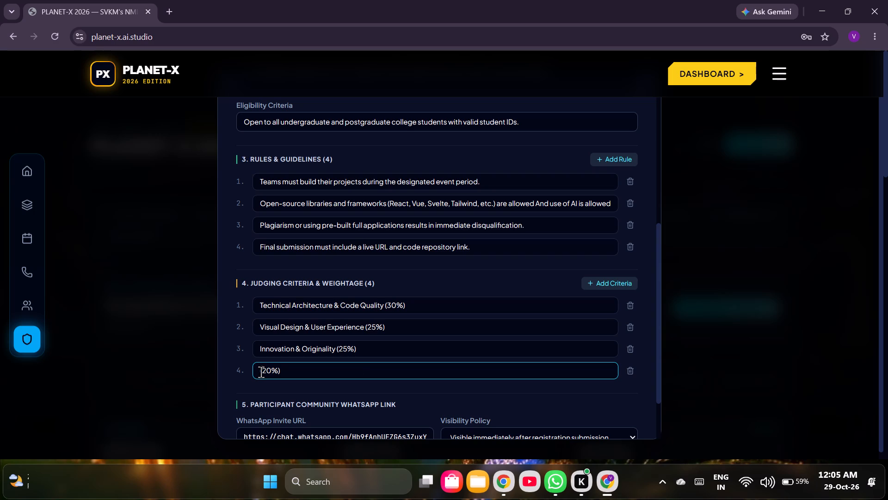
{"action": "left_click_drag", "start_coordinate": [261, 372], "coordinate": [630, 279]}
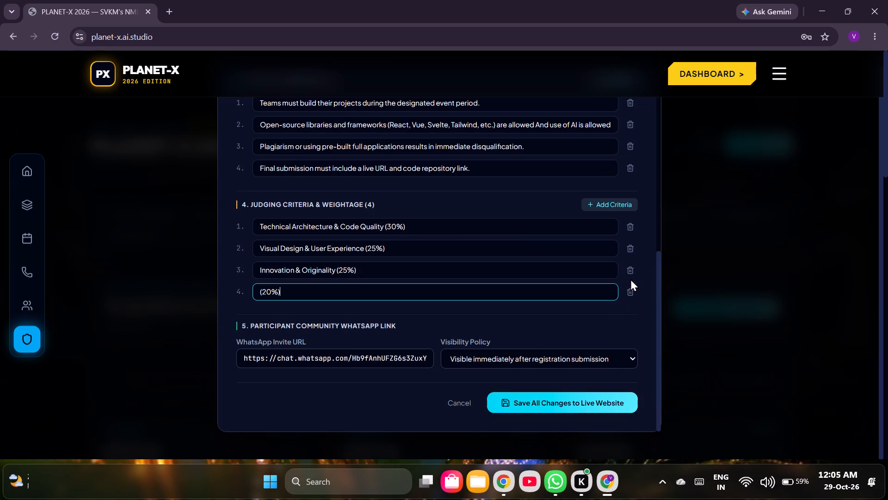
Delete the fourth judging criterion, "(20%)", from Judging Criteria & Weightage.
{"action": "left_click_drag", "start_coordinate": [630, 279], "coordinate": [629, 291]}
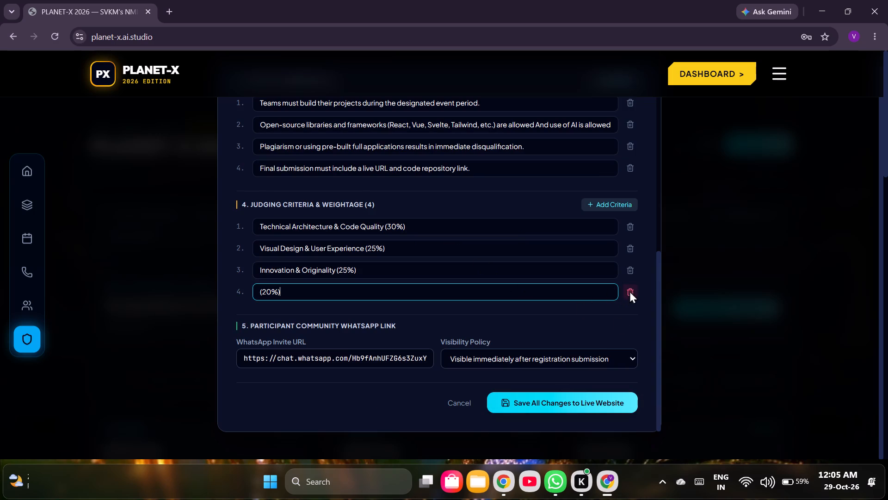
{"action": "left_click", "coordinate": [630, 288]}
Set the weightage of the "Technical Architecture & Code Quality" criterion to 50%.
{"action": "left_click", "coordinate": [443, 288]}
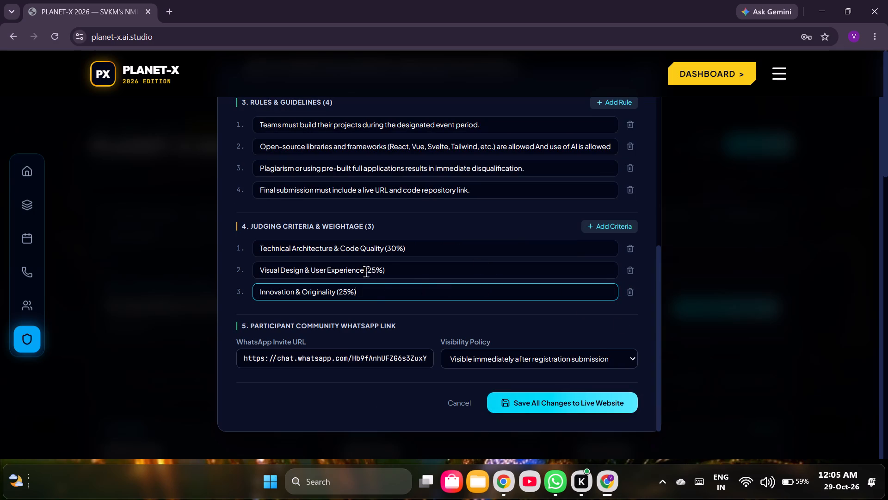
{"action": "left_click", "coordinate": [388, 249]}
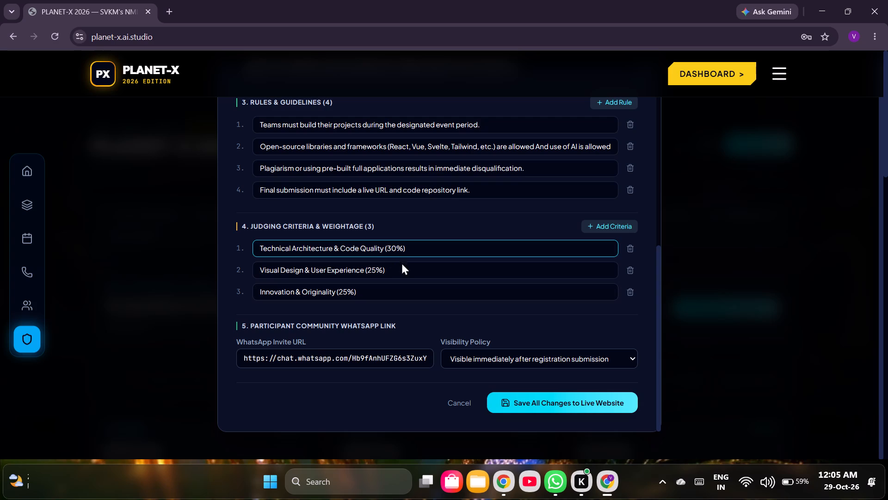
{"action": "left_click", "coordinate": [390, 247]}
{"action": "left_click", "coordinate": [390, 247]}
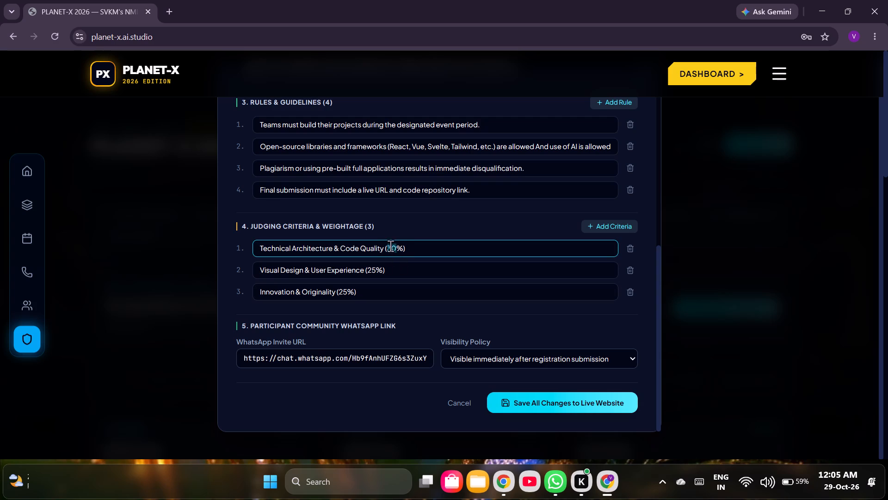
{"action": "left_click", "coordinate": [396, 249]}
{"action": "left_click", "coordinate": [390, 248]}
{"action": "key", "text": "BackSpace"}
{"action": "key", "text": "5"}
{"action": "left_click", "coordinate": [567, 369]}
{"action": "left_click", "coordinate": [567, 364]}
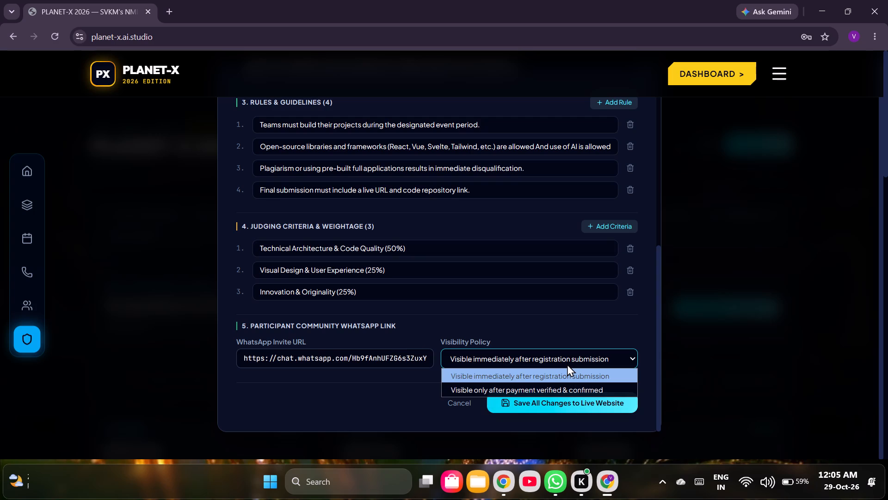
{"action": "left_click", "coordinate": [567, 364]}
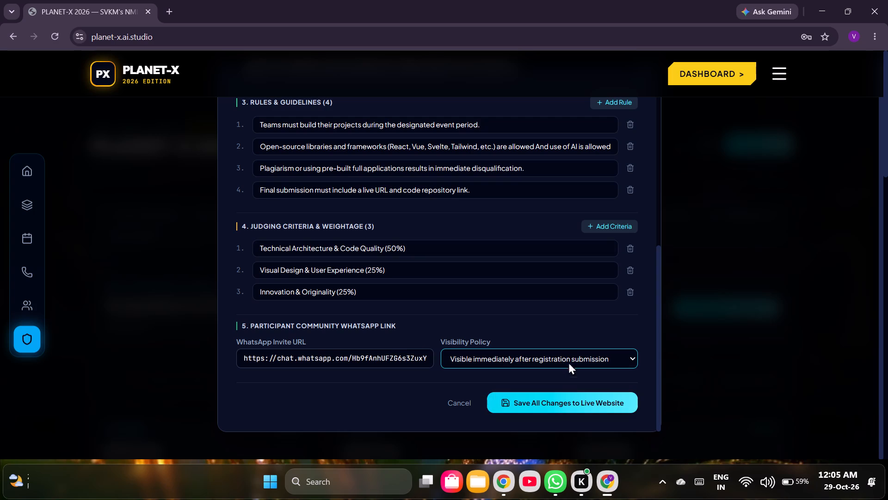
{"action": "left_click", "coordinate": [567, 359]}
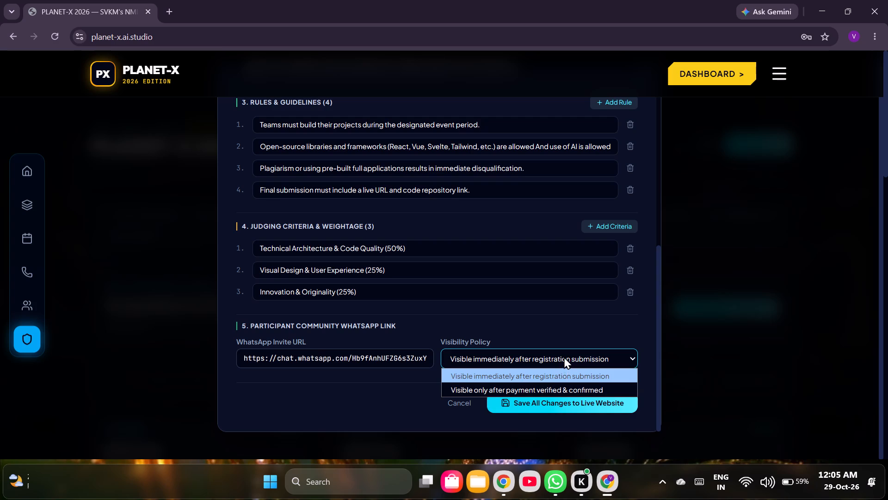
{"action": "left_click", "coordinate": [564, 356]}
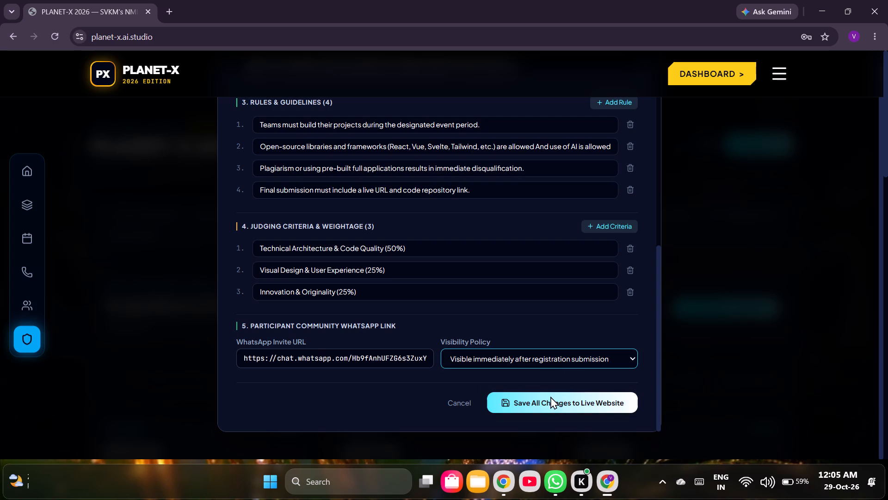
Save all WEBATHON changes to the live website.
{"action": "left_click", "coordinate": [550, 398]}
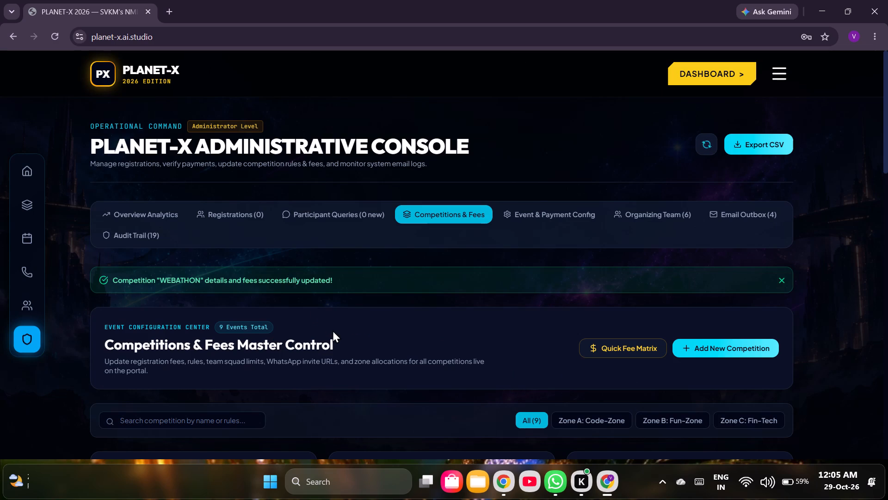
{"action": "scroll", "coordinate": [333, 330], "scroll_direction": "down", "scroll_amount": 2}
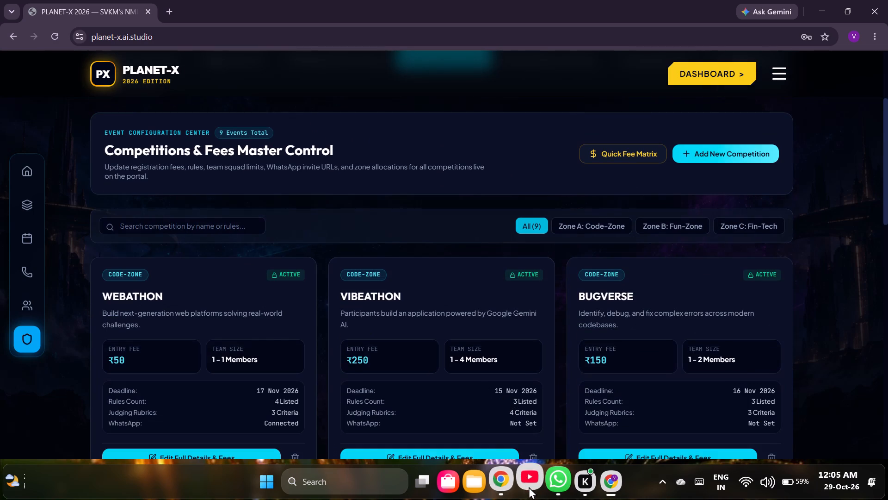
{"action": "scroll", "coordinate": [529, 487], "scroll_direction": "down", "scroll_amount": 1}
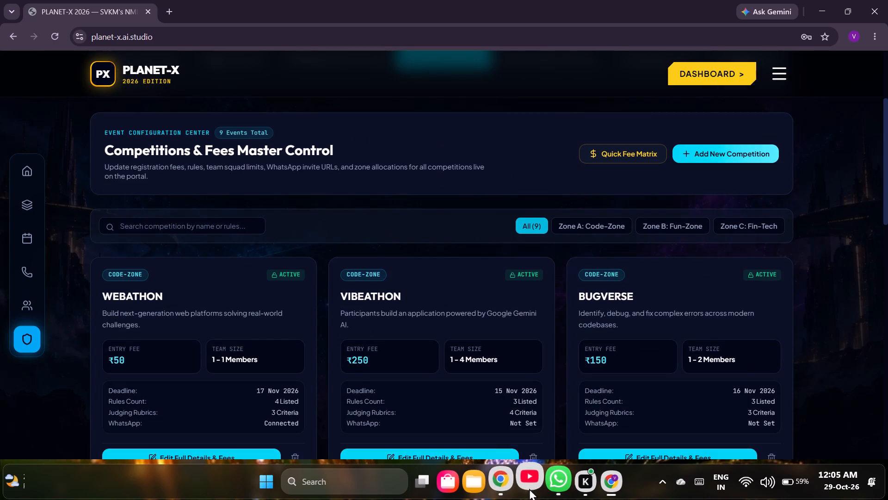
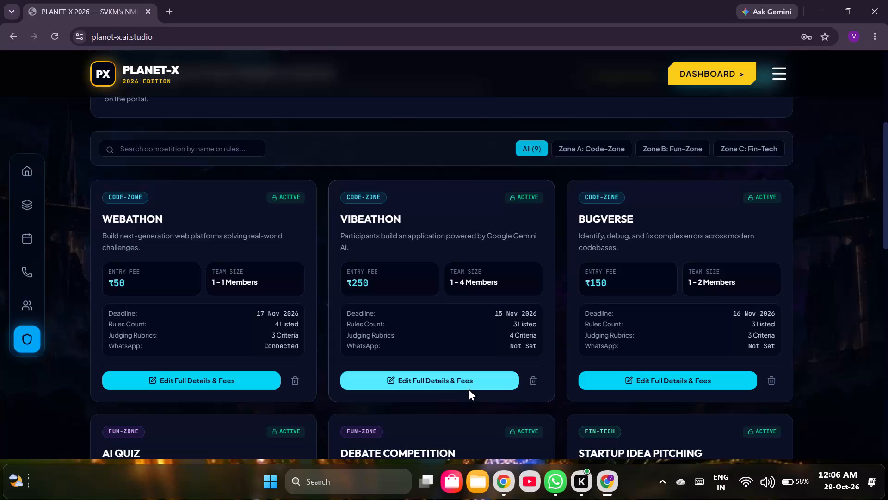
Open VIBEATHON's full details for editing and set its registration fee to ₹100.
{"action": "left_click", "coordinate": [445, 378]}
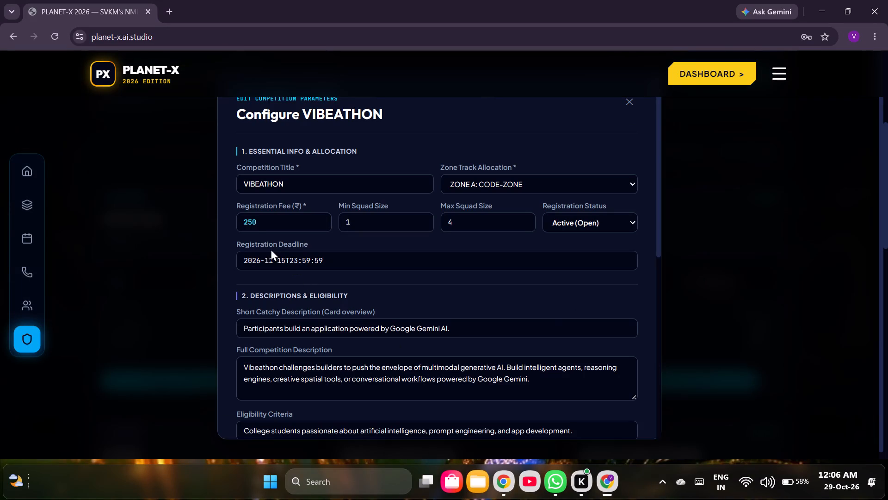
{"action": "left_click", "coordinate": [250, 220]}
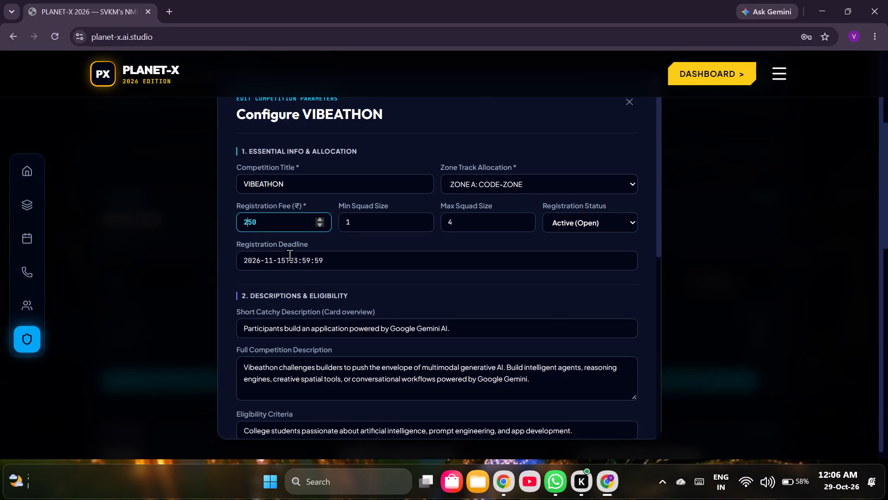
{"action": "key", "text": "BackSpace"}
{"action": "key", "text": "1"}
{"action": "key", "text": "Delete"}
{"action": "key", "text": "0"}
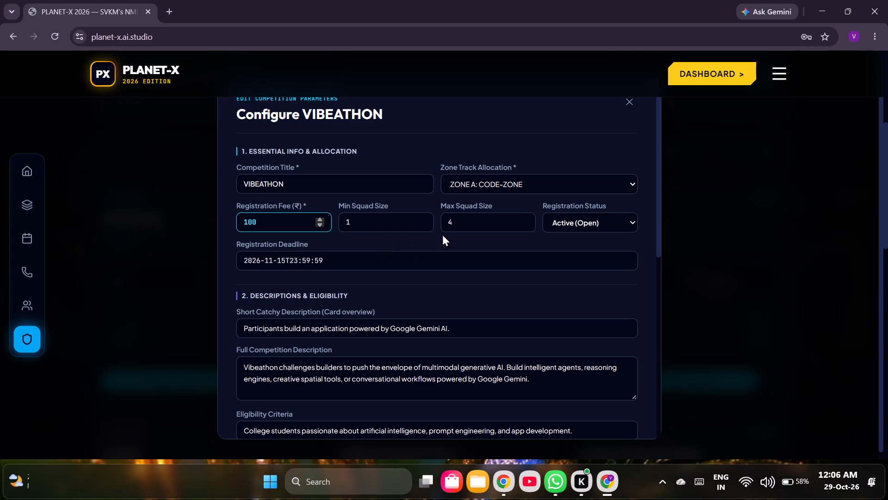
Set VIBEATHON's max squad size to 2.
{"action": "double_click", "coordinate": [524, 225]}
Change the day in VIBEATHON's registration deadline so it reads 2026-11-17T23:59:59.
{"action": "left_click", "coordinate": [289, 255]}
{"action": "left_click", "coordinate": [283, 260]}
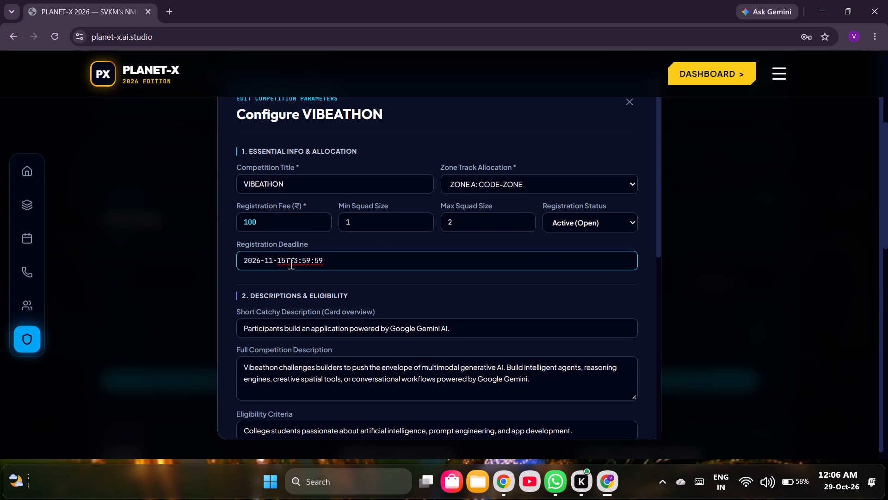
{"action": "left_click", "coordinate": [285, 260]}
{"action": "key", "text": "BackSpace"}
{"action": "key", "text": "7"}
In the full competition description, replace "to push the envelope of multimodal generative AI" with "to build fully functional webapp based on given problem statement".
{"action": "scroll", "coordinate": [413, 391], "scroll_direction": "down", "scroll_amount": 2}
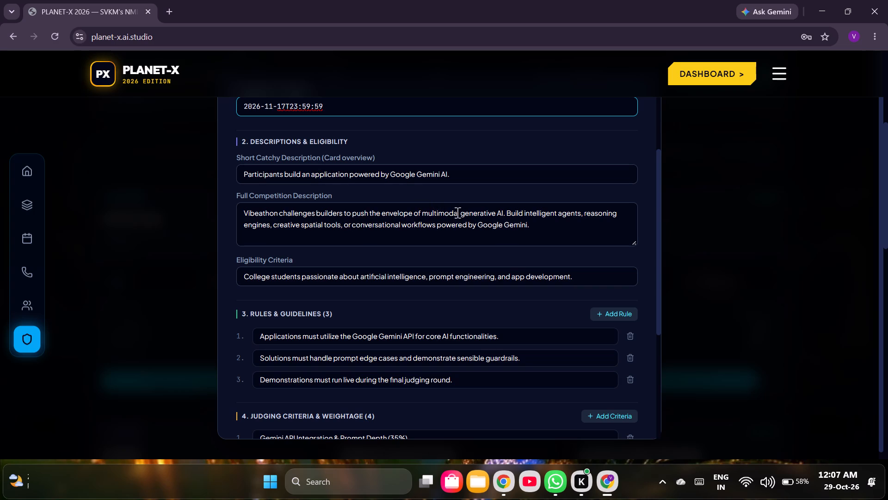
{"action": "left_click_drag", "start_coordinate": [423, 213], "coordinate": [503, 219]}
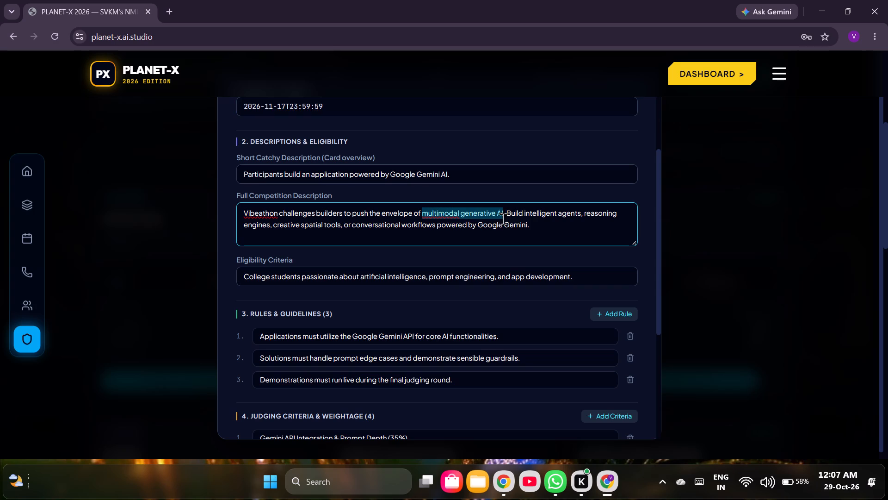
{"action": "key", "text": "BackSpace"}
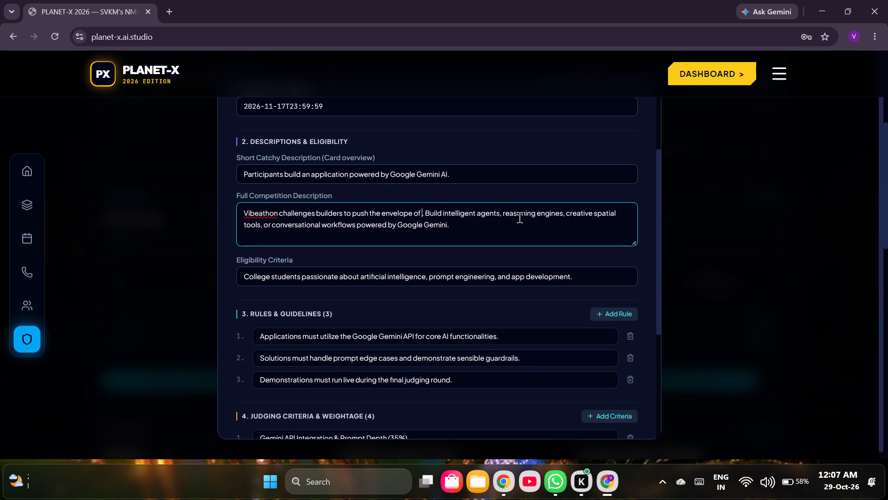
{"action": "key", "text": "BackSpace"}
{"action": "key", "text": "BackSpace"}
{"action": "key", "text": "BackSpace"}
{"action": "key", "text": "BackSpace"}
{"action": "key", "text": "BackSpace"}
{"action": "key", "text": "BackSpace"}
{"action": "key", "text": "BackSpace"}
{"action": "key", "text": "BackSpace"}
{"action": "key", "text": "BackSpace"}
{"action": "key", "text": "BackSpace"}
{"action": "key", "text": "BackSpace"}
{"action": "key", "text": "BackSpace"}
{"action": "key", "text": "BackSpace"}
{"action": "key", "text": "BackSpace"}
{"action": "key", "text": "BackSpace"}
{"action": "key", "text": "BackSpace"}
{"action": "key", "text": "BackSpace"}
{"action": "key", "text": "BackSpace"}
{"action": "key", "text": "BackSpace"}
{"action": "key", "text": "BackSpace"}
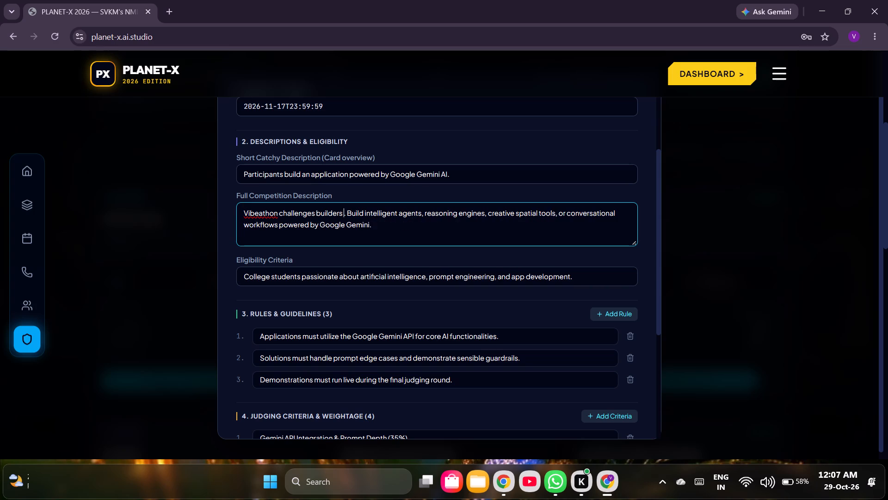
{"action": "type", "text": "to build"}
{"action": "key", "text": "space"}
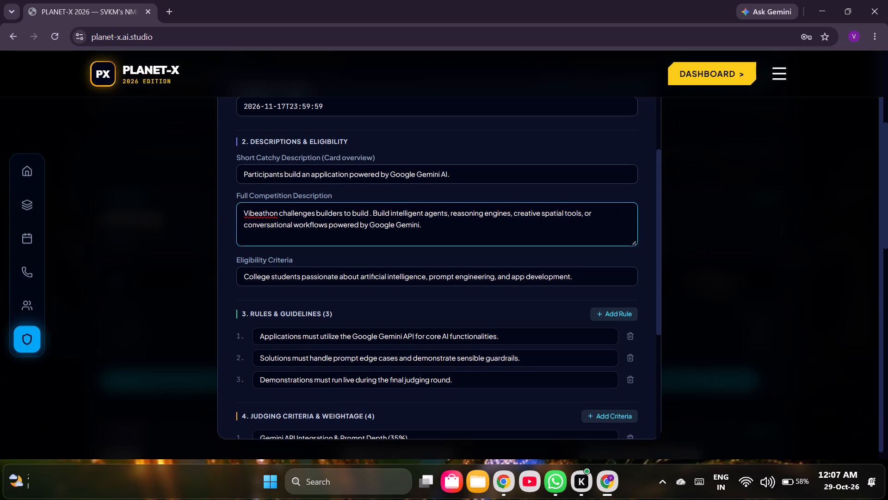
{"action": "type", "text": "Fu"}
{"action": "key", "text": "BackSpace"}
{"action": "key", "text": "BackSpace"}
{"action": "type", "text": "fully functional webapp"}
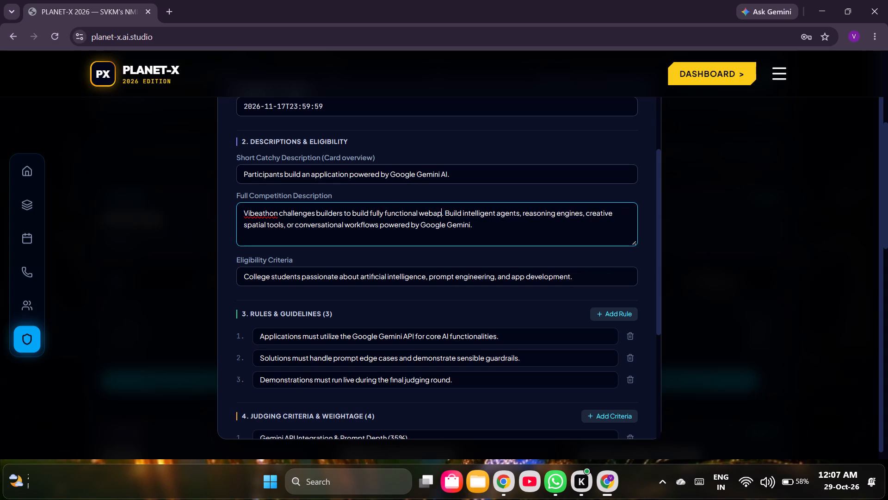
{"action": "key", "text": "space"}
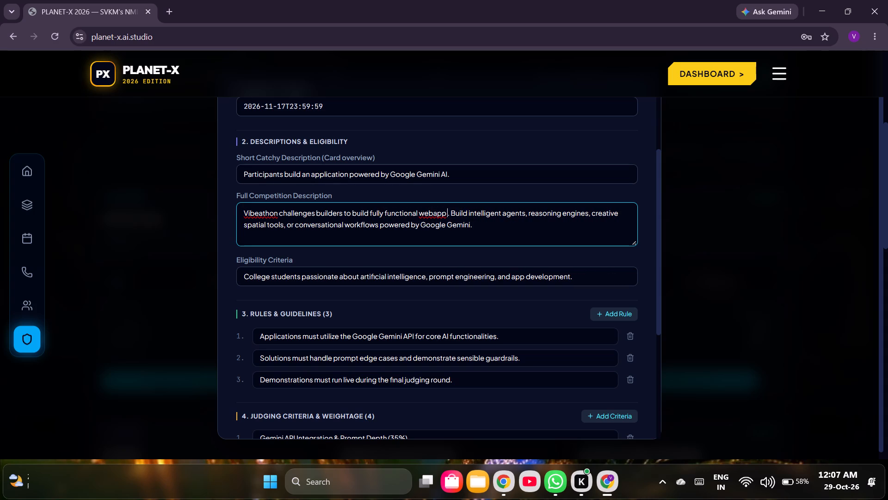
{"action": "type", "text": "basedd om"}
{"action": "key", "text": "BackSpace"}
{"action": "type", "text": "n"}
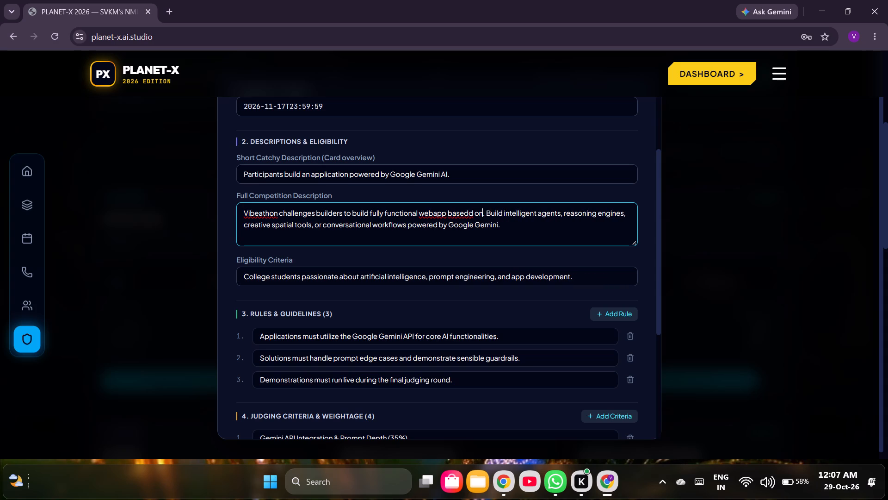
{"action": "key", "text": "space"}
{"action": "type", "text": "given"}
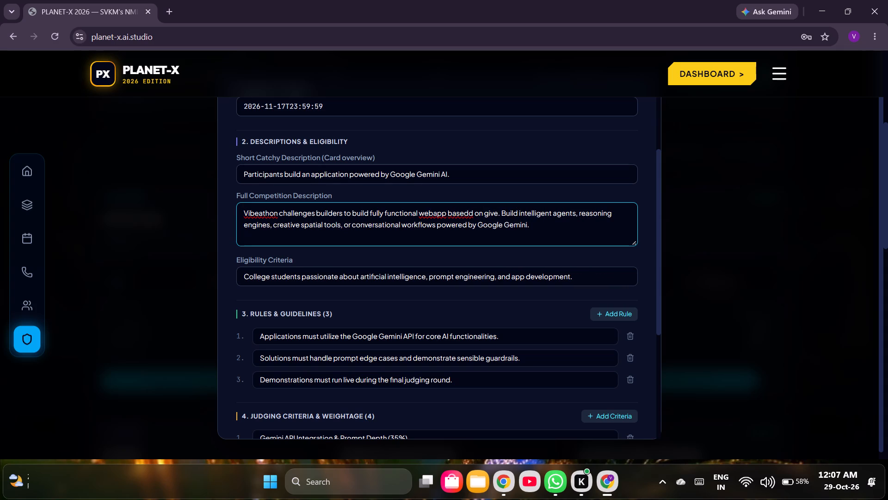
{"action": "key", "text": "space"}
{"action": "type", "text": "problem stat"}
{"action": "type", "text": "em"}
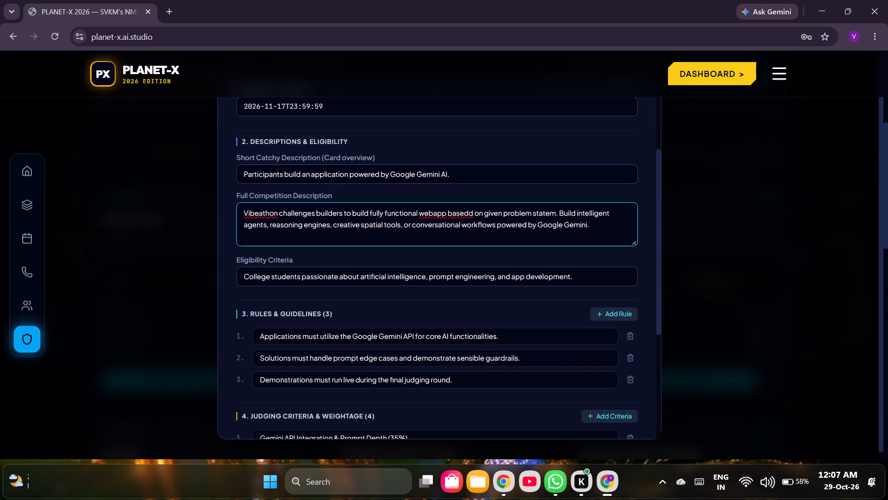
Finish the phrase "given problem statement" in VIBEATHON's full competition description.
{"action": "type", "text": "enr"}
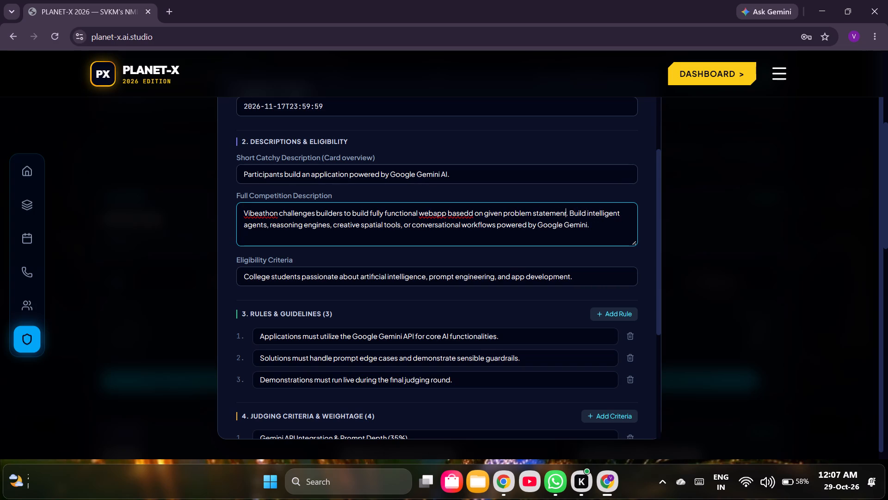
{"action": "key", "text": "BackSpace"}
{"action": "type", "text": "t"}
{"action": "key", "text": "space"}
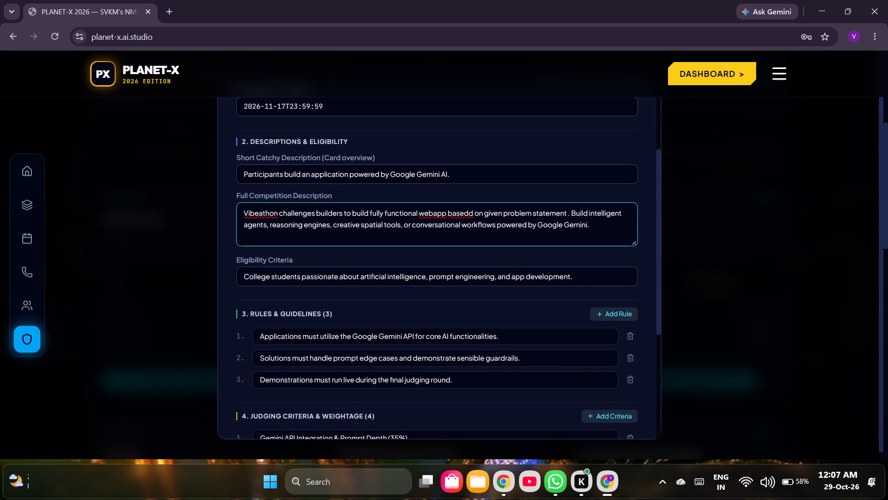
Correct the misspelled "basedd" to "based" in the full competition description, keeping a space before "on given problem statement".
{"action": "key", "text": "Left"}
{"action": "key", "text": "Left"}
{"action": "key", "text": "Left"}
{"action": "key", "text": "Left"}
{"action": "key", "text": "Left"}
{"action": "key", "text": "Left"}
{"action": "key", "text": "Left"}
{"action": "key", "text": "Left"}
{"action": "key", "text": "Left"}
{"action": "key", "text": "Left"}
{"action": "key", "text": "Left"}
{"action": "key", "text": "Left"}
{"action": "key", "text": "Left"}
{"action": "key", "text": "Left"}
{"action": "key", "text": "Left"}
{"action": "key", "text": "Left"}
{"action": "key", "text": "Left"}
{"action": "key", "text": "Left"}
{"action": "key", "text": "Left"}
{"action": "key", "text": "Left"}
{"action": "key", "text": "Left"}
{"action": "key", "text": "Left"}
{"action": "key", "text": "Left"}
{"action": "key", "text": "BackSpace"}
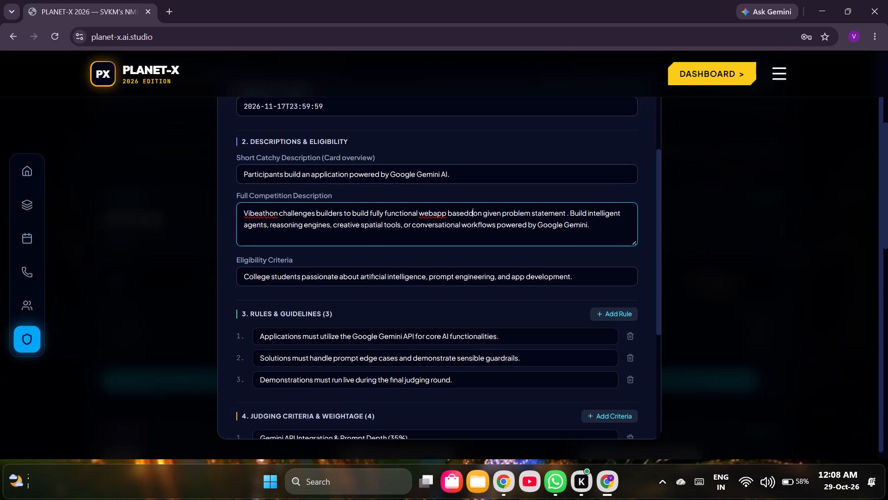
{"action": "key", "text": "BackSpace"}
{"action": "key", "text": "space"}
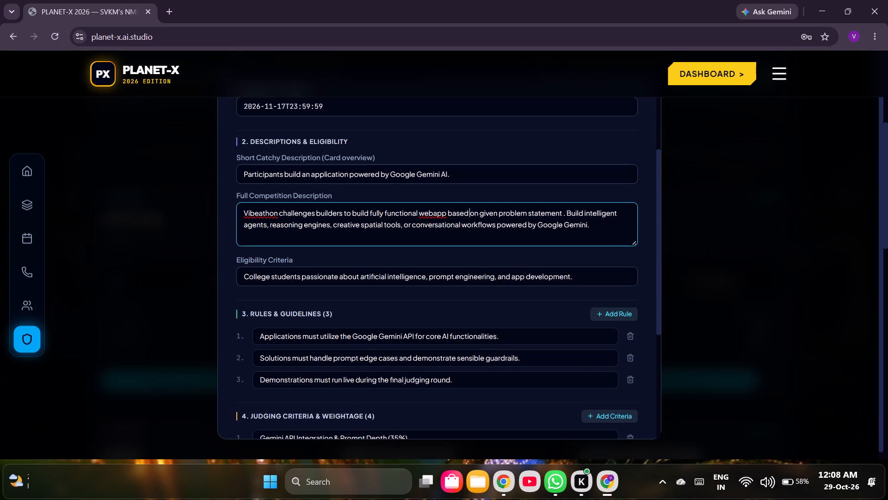
Add a fourth entry to VIBEATHON's rules and guidelines.
{"action": "scroll", "coordinate": [519, 215], "scroll_direction": "down", "scroll_amount": 2}
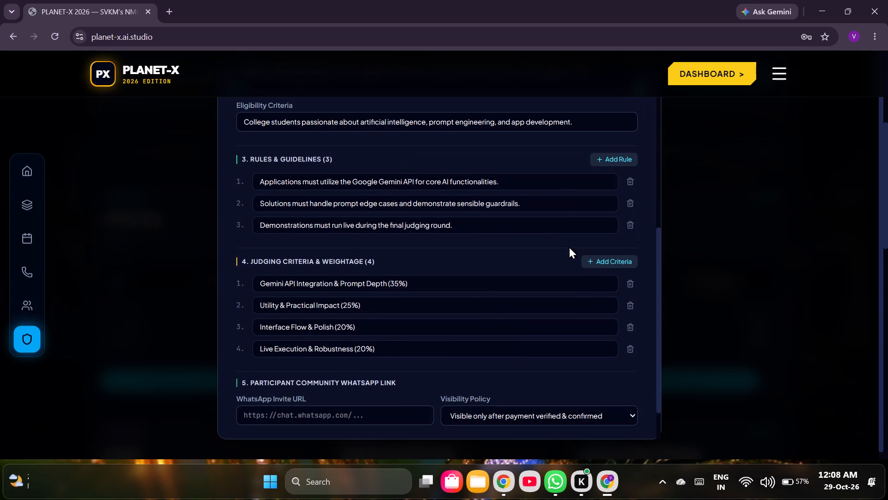
{"action": "scroll", "coordinate": [559, 207], "scroll_direction": "up", "scroll_amount": 1}
{"action": "scroll", "coordinate": [557, 205], "scroll_direction": "down", "scroll_amount": 1}
{"action": "scroll", "coordinate": [555, 201], "scroll_direction": "up", "scroll_amount": 1}
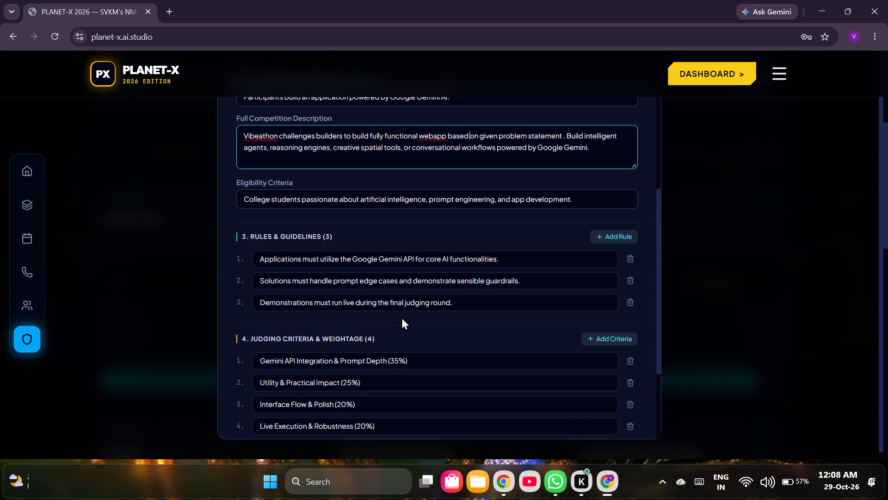
{"action": "left_click", "coordinate": [616, 237]}
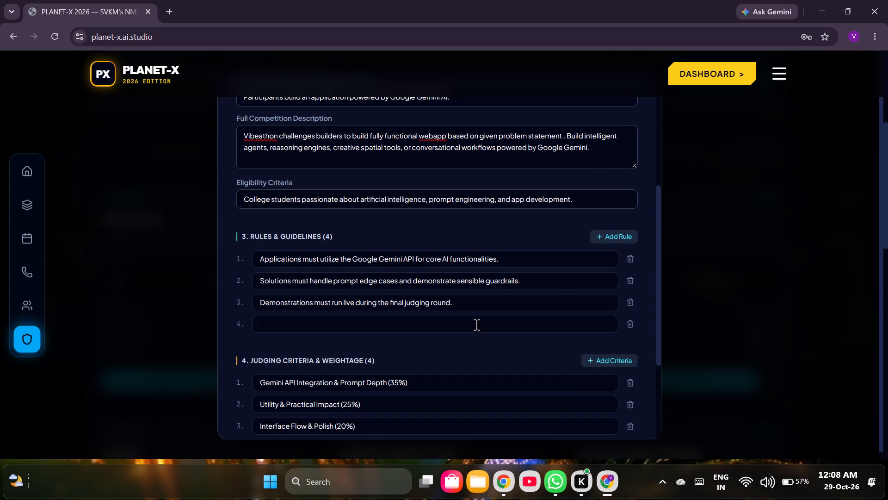
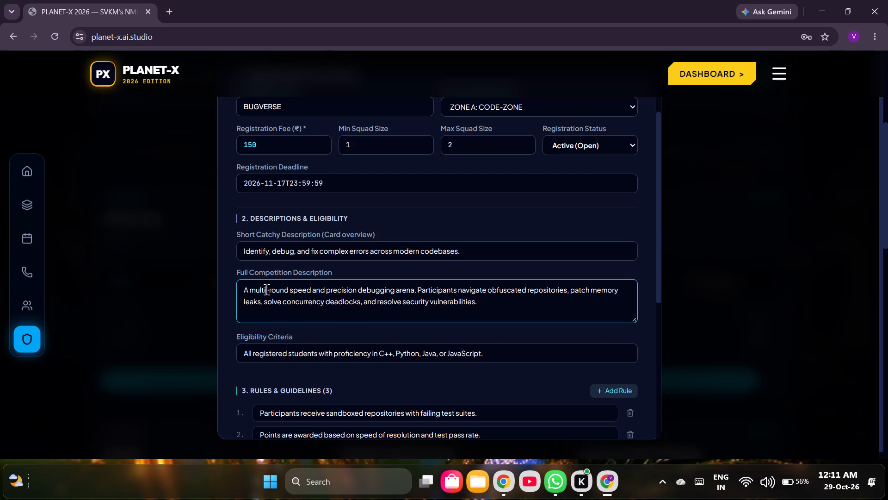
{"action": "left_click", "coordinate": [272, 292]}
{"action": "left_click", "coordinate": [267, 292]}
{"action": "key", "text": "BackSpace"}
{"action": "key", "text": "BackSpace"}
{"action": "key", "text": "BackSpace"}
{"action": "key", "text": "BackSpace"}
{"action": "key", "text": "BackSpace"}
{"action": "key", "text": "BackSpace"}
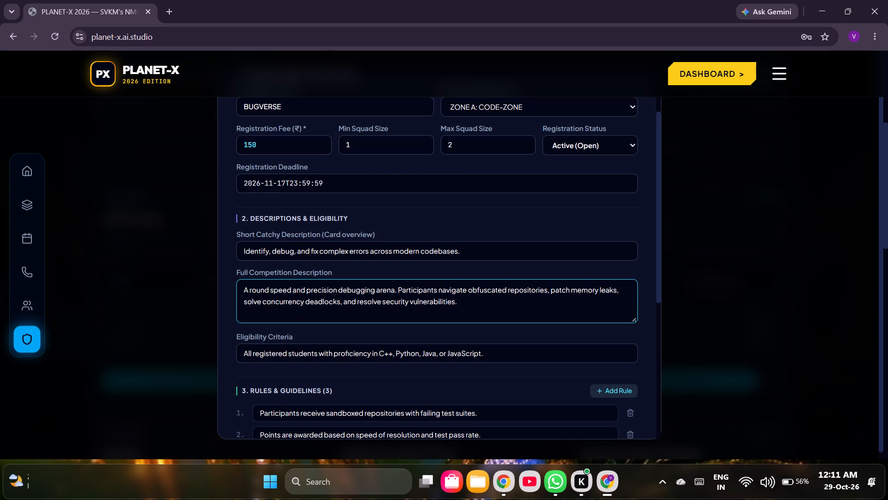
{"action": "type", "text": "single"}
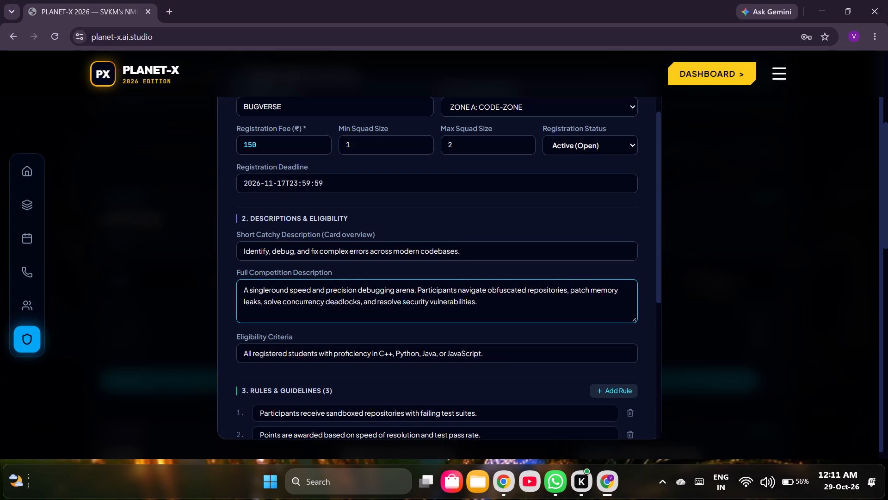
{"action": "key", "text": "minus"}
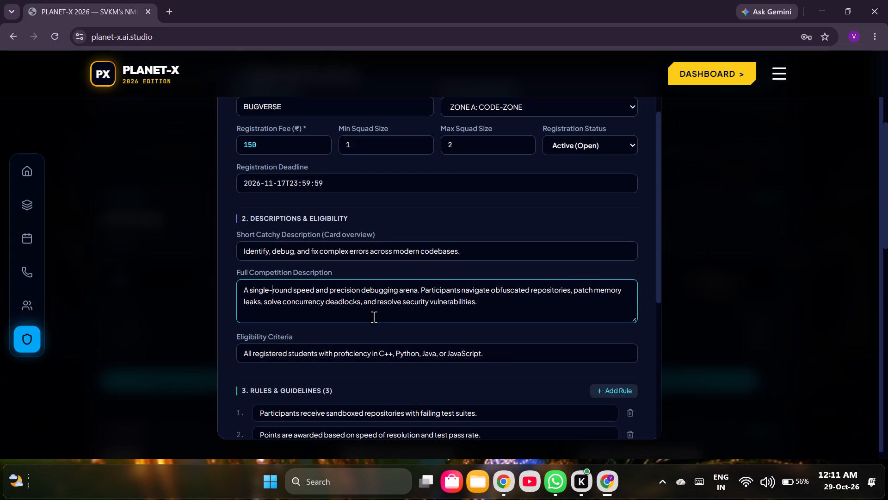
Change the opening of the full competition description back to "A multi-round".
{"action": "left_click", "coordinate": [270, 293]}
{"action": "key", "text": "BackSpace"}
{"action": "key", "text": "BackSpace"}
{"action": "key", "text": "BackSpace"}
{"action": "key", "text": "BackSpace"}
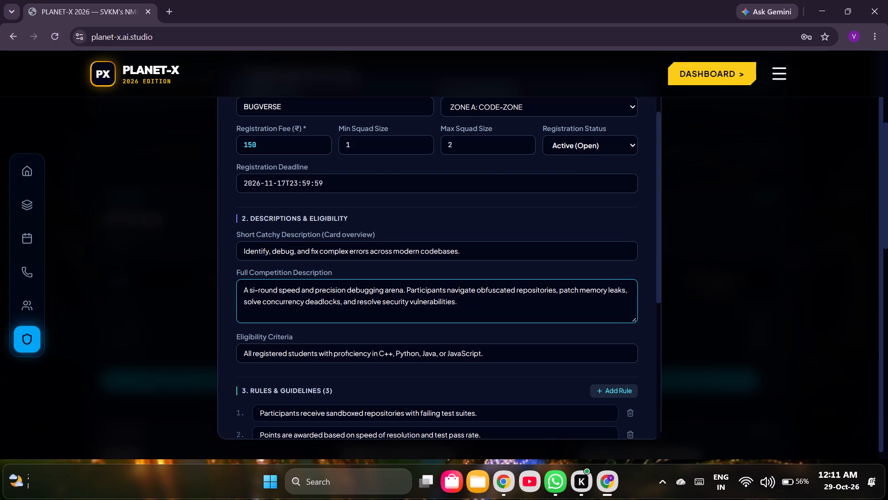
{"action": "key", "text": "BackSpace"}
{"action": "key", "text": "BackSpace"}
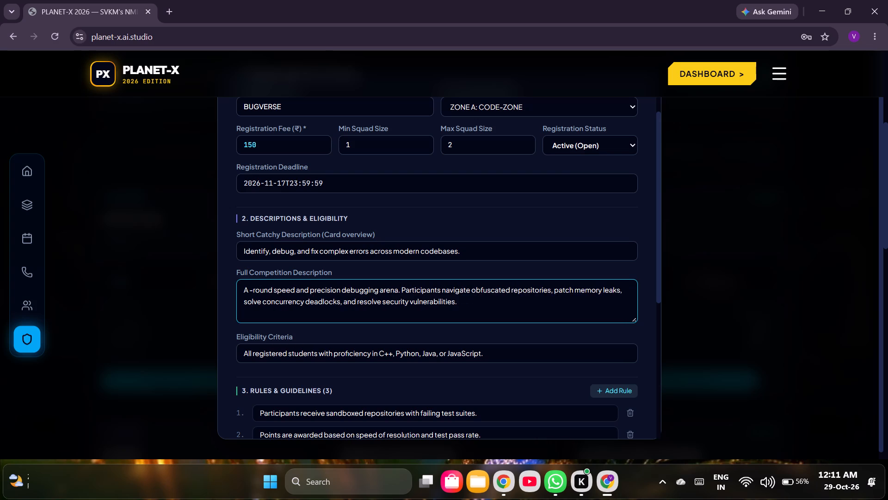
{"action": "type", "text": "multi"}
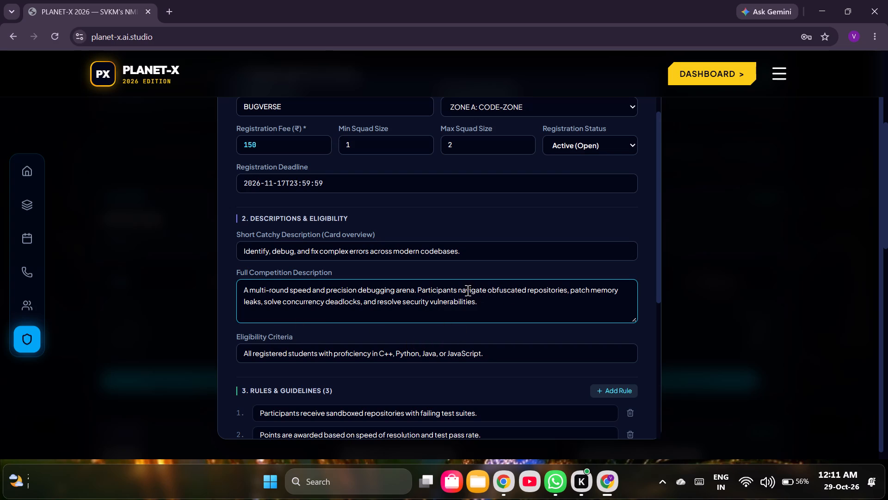
In BUGVERSE's full description, replace everything after "Participants" with "have to debug the code by using programming language".
{"action": "left_click_drag", "start_coordinate": [457, 290], "coordinate": [477, 305]}
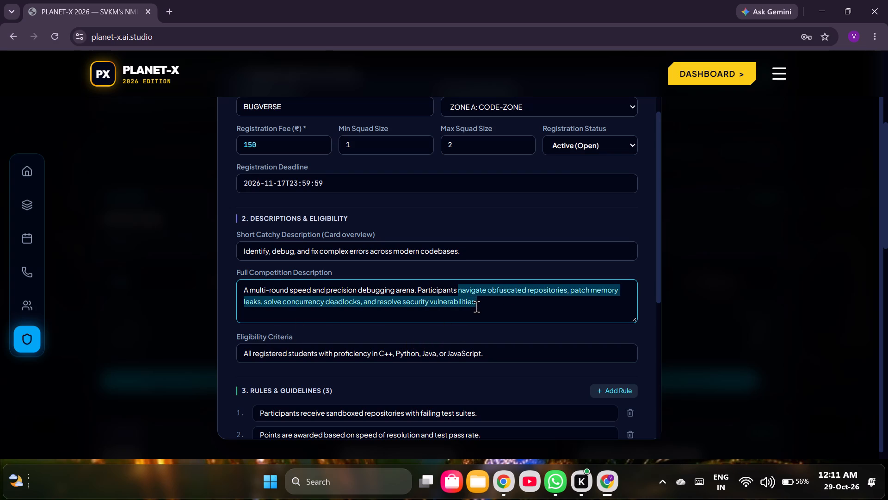
{"action": "key", "text": "BackSpace"}
{"action": "type", "text": "have ti"}
{"action": "key", "text": "space"}
{"action": "key", "text": "BackSpace"}
{"action": "key", "text": "BackSpace"}
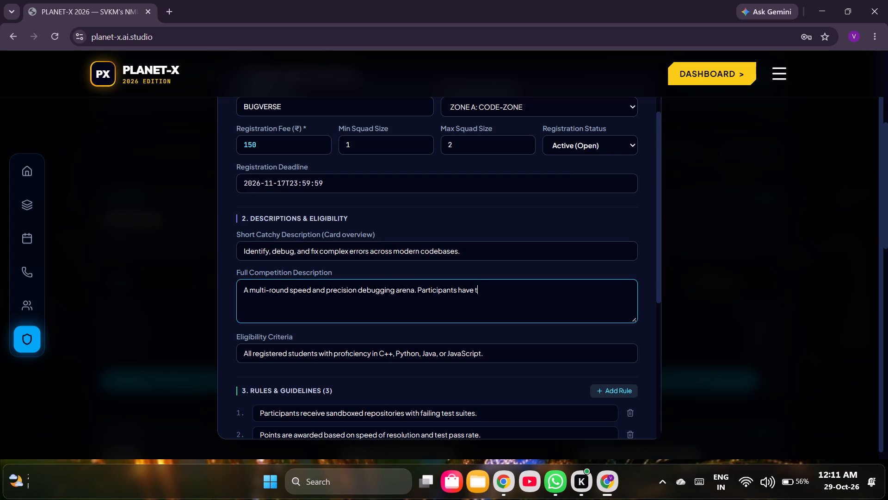
{"action": "type", "text": "o debug the"}
{"action": "key", "text": "space"}
{"action": "type", "text": "code"}
{"action": "key", "text": "space"}
{"action": "type", "text": "by using programming langua"}
{"action": "key", "text": "BackSpace"}
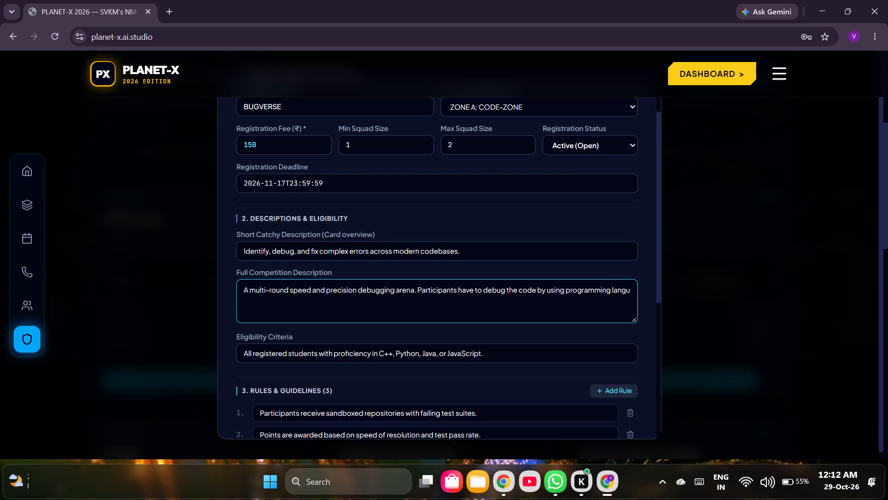
{"action": "type", "text": "age"}
{"action": "key", "text": "space"}
Continue the full competition description with ", and in 2nd round participants have to code based on given question".
{"action": "type", "text": ", and in 2nd"}
{"action": "key", "text": "space"}
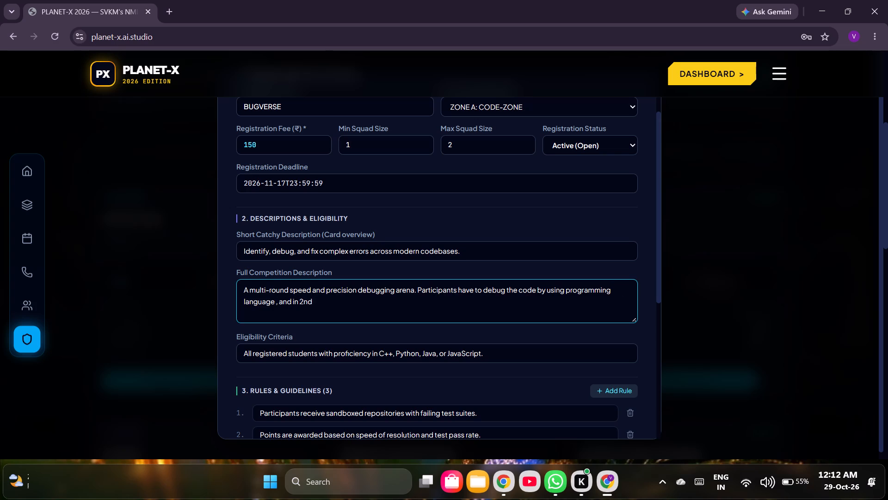
{"action": "type", "text": "rounf=d"}
{"action": "key", "text": "BackSpace"}
{"action": "key", "text": "BackSpace"}
{"action": "key", "text": "BackSpace"}
{"action": "type", "text": "d"}
{"action": "key", "text": "space"}
{"action": "type", "text": "participant"}
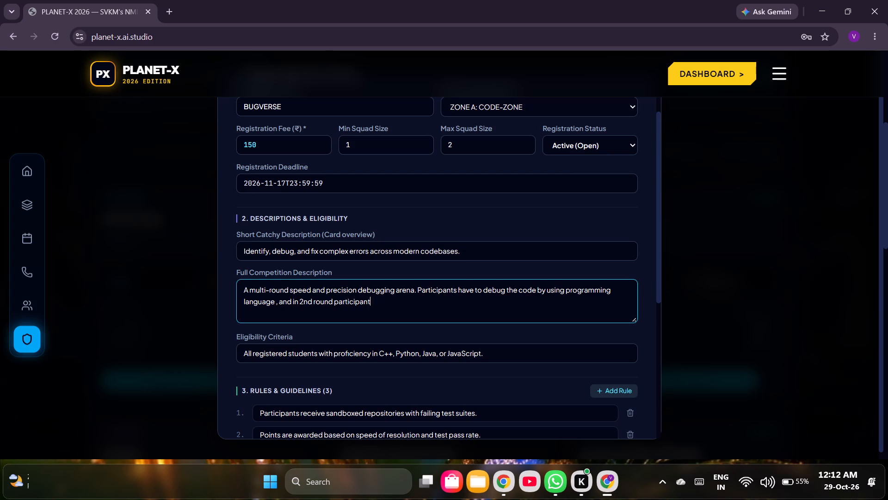
{"action": "type", "text": "s have to"}
{"action": "key", "text": "space"}
{"action": "type", "text": "solve th="}
{"action": "key", "text": "BackSpace"}
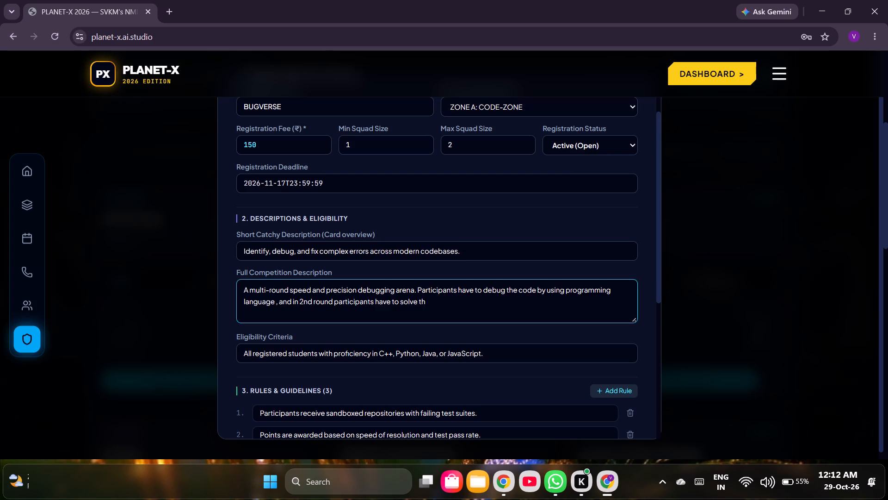
{"action": "key", "text": "BackSpace"}
{"action": "key", "text": "BackSpace"}
{"action": "key", "text": "BackSpace"}
{"action": "key", "text": "BackSpace"}
{"action": "key", "text": "BackSpace"}
{"action": "key", "text": "BackSpace"}
{"action": "key", "text": "BackSpace"}
{"action": "key", "text": "BackSpace"}
{"action": "type", "text": "code"}
{"action": "key", "text": "space"}
{"action": "type", "text": "based i"}
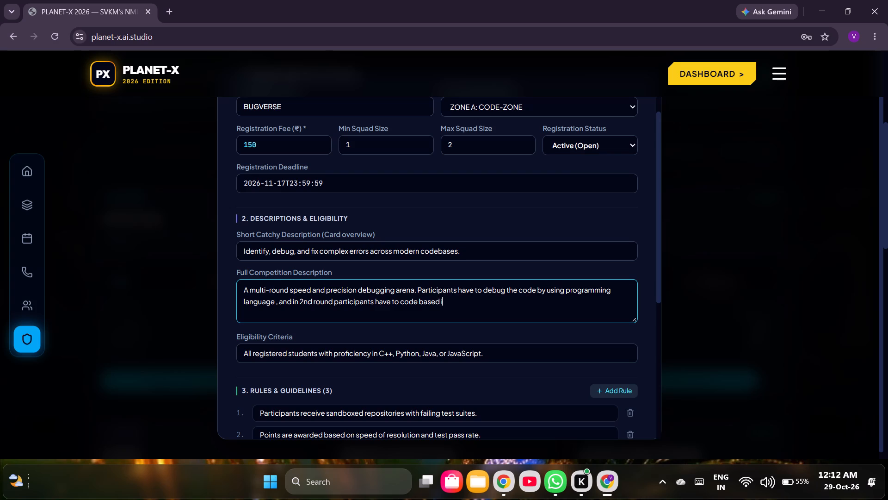
{"action": "key", "text": "BackSpace"}
{"action": "type", "text": "on given question"}
Select "sandboxed repositories with failing test suites." in the first rule under Rules & Guidelines.
{"action": "scroll", "coordinate": [429, 381], "scroll_direction": "down", "scroll_amount": 2}
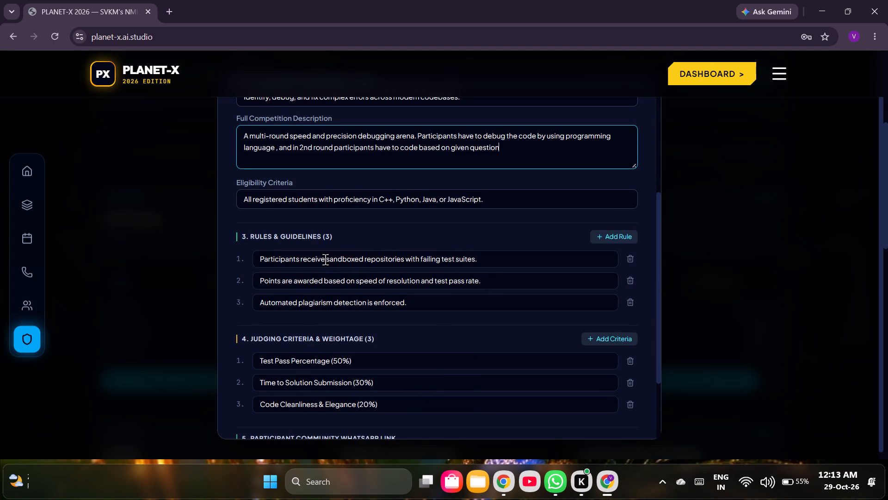
{"action": "left_click_drag", "start_coordinate": [327, 260], "coordinate": [513, 249]}
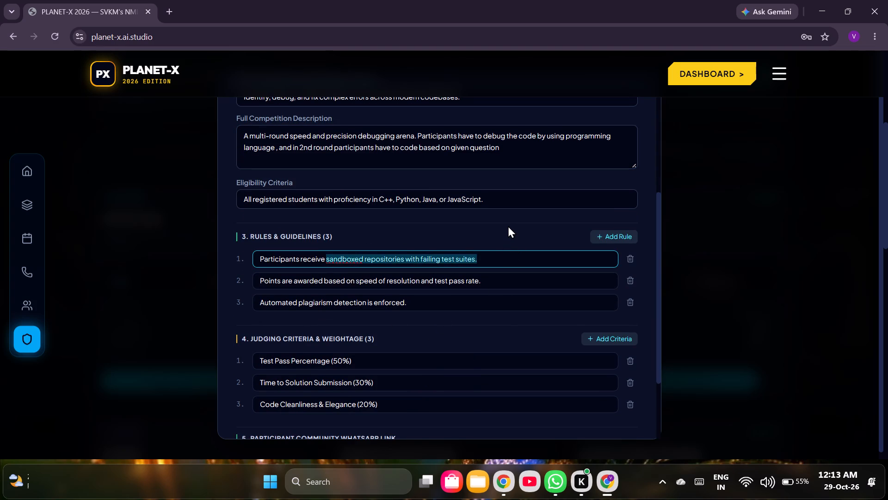
Replace the selected ending of the first rule with "suitable codes to debug".
{"action": "key", "text": "BackSpace"}
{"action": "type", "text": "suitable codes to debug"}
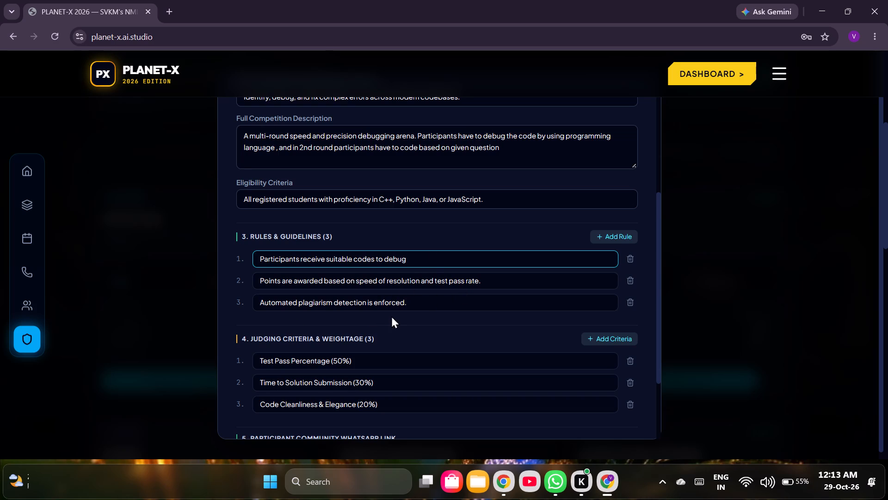
Save all of BUGVERSE's changes to the live website.
{"action": "scroll", "coordinate": [360, 311], "scroll_direction": "down", "scroll_amount": 1}
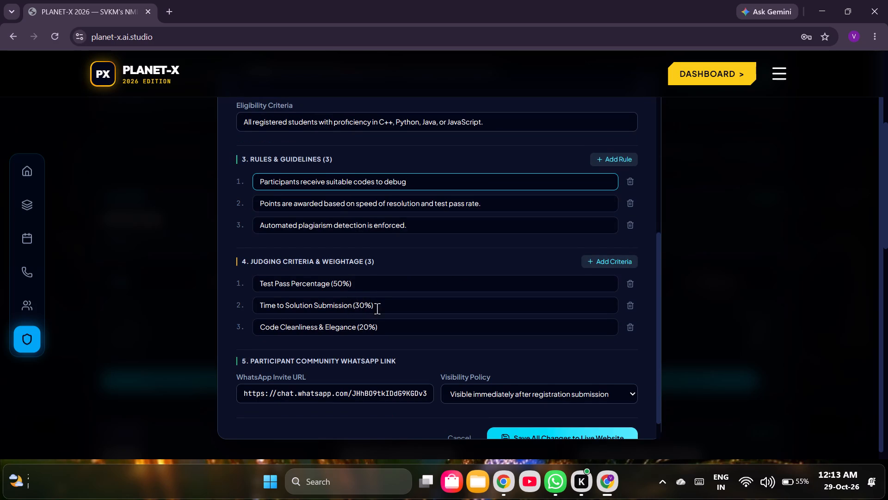
{"action": "scroll", "coordinate": [383, 344], "scroll_direction": "down", "scroll_amount": 1}
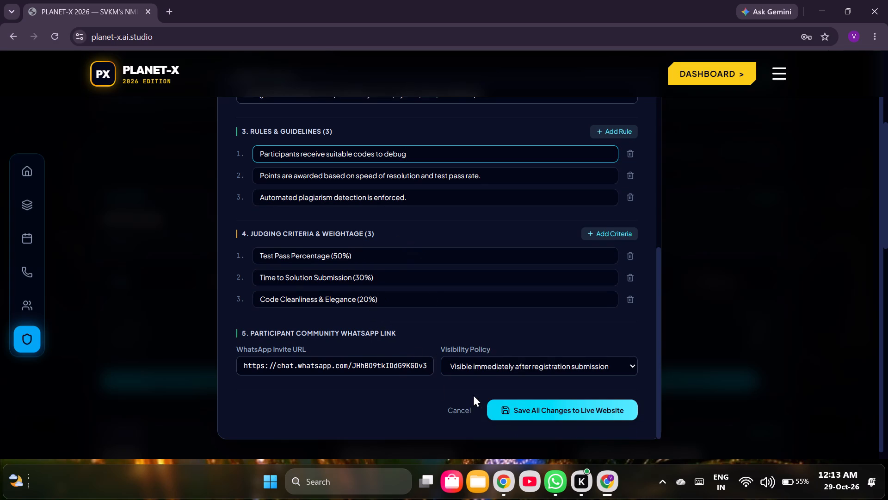
{"action": "left_click", "coordinate": [508, 410]}
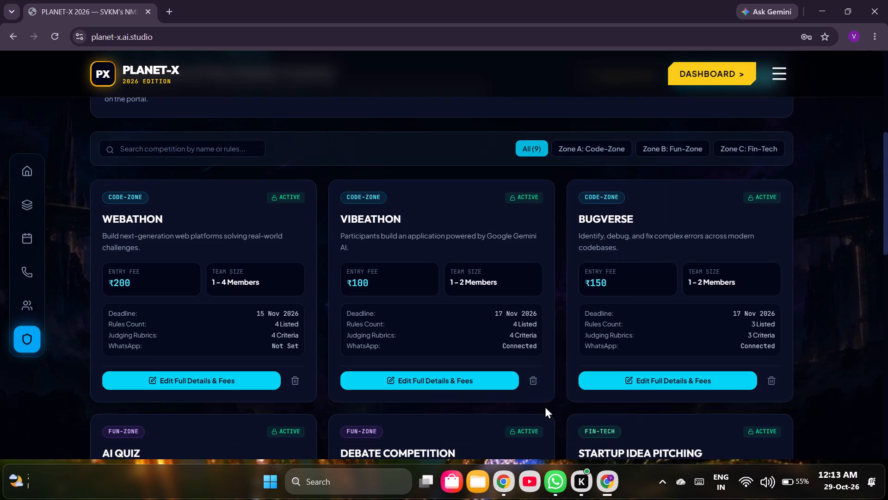
Look over the remaining competition cards after BUGVERSE, examining their fees, team sizes, deadlines and WhatsApp status.
{"action": "scroll", "coordinate": [619, 378], "scroll_direction": "down", "scroll_amount": 2}
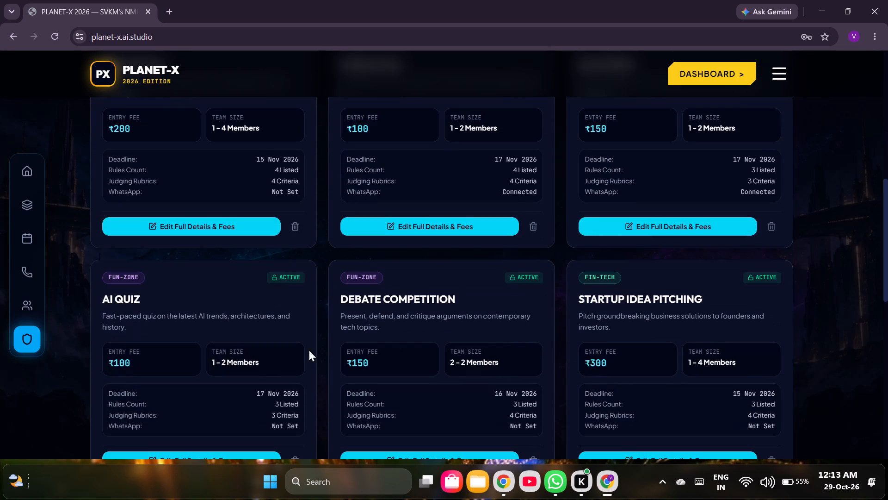
{"action": "scroll", "coordinate": [228, 391], "scroll_direction": "down", "scroll_amount": 1}
{"action": "scroll", "coordinate": [367, 298], "scroll_direction": "down", "scroll_amount": 3}
{"action": "scroll", "coordinate": [405, 308], "scroll_direction": "up", "scroll_amount": 1}
{"action": "scroll", "coordinate": [405, 309], "scroll_direction": "down", "scroll_amount": 2}
{"action": "scroll", "coordinate": [406, 309], "scroll_direction": "up", "scroll_amount": 1}
{"action": "scroll", "coordinate": [406, 310], "scroll_direction": "down", "scroll_amount": 2}
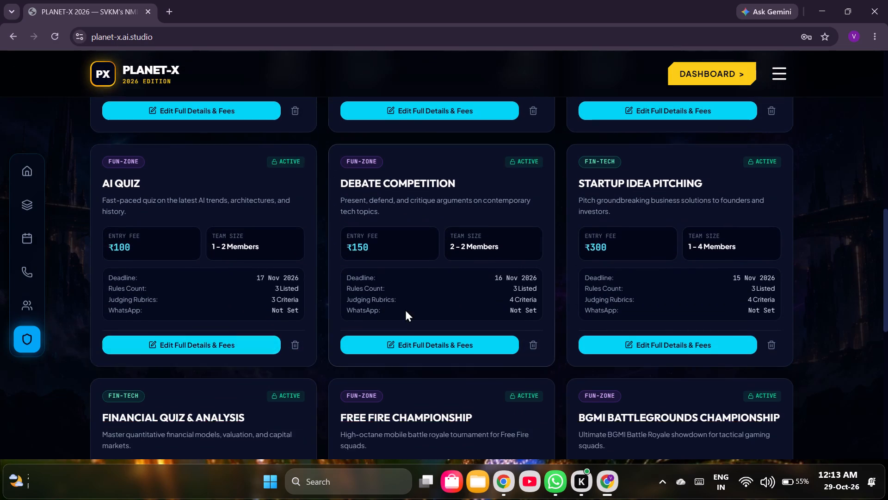
{"action": "scroll", "coordinate": [405, 309], "scroll_direction": "down", "scroll_amount": 3}
{"action": "scroll", "coordinate": [424, 316], "scroll_direction": "up", "scroll_amount": 7}
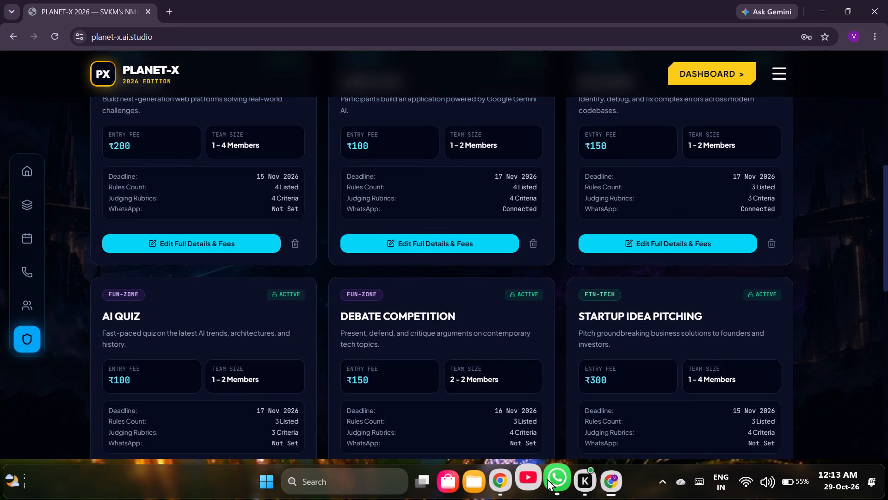
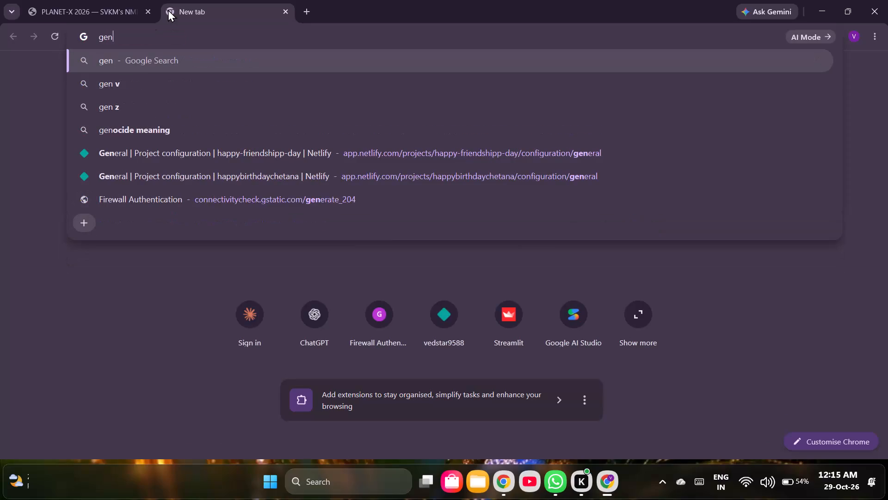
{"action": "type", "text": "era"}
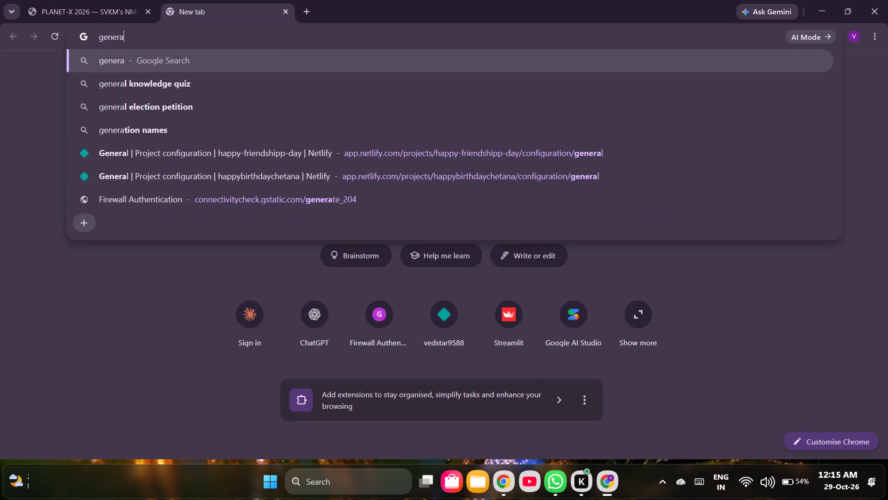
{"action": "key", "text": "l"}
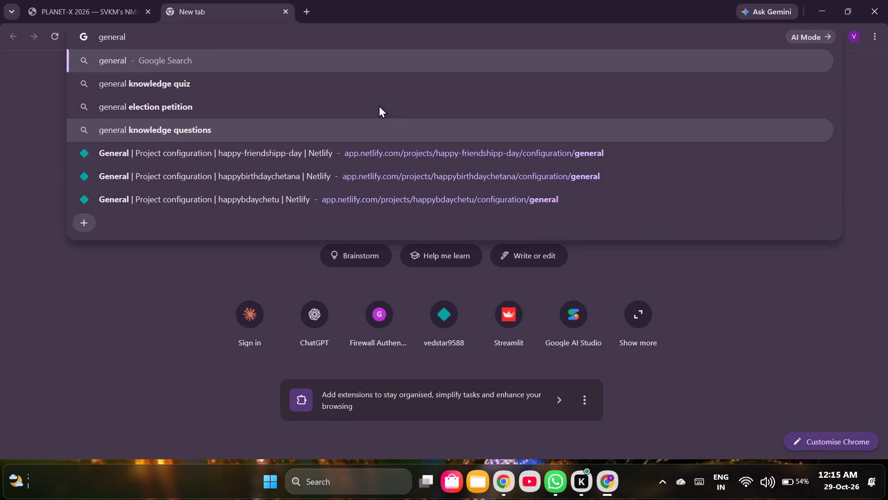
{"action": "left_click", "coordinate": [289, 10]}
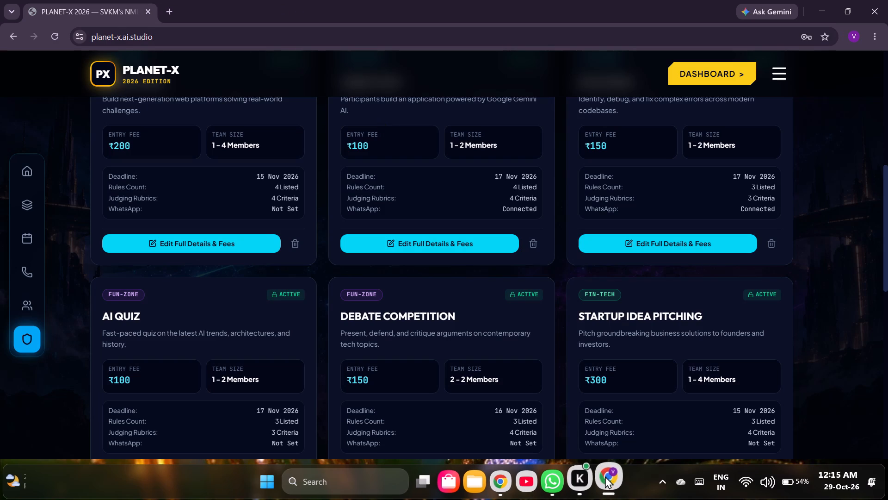
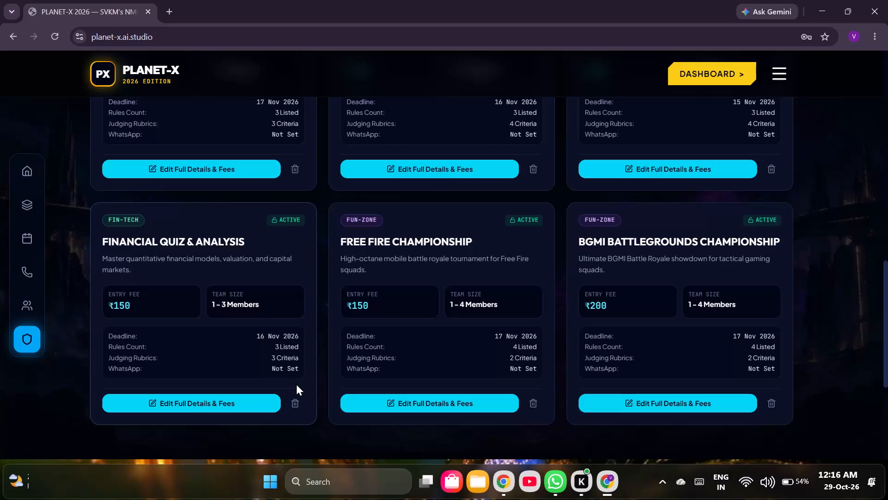
Open the full details and fees of FREE FIRE CHAMPIONSHIP for editing and change its registration fee to ₹200.
{"action": "left_click", "coordinate": [421, 400]}
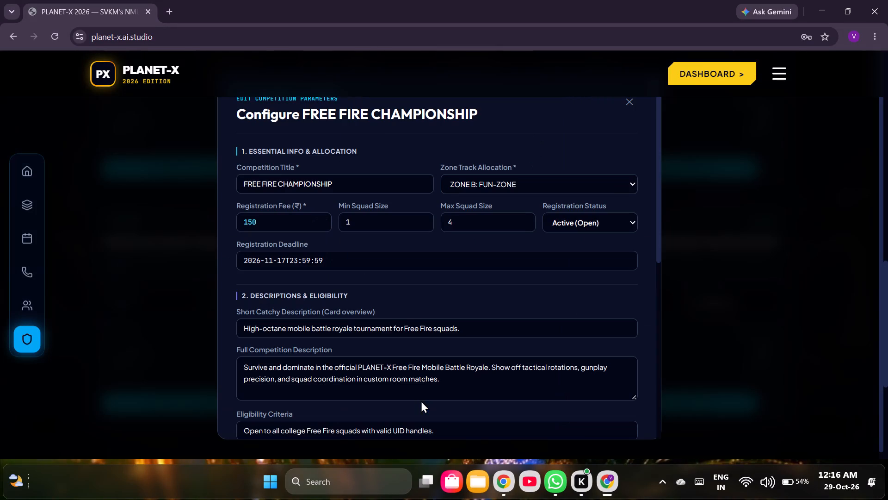
{"action": "left_click", "coordinate": [260, 218]}
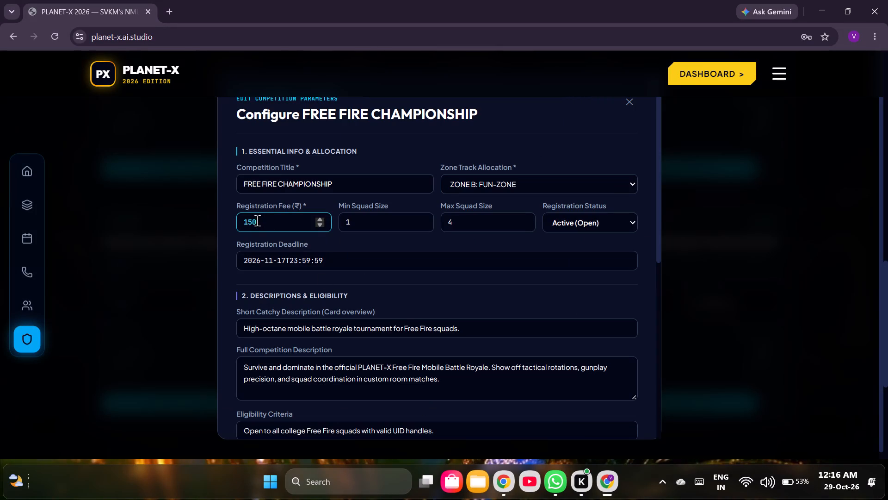
{"action": "key", "text": "BackSpace"}
{"action": "key", "text": "BackSpace"}
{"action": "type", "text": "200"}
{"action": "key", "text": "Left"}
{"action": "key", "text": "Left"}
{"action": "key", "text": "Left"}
Finish setting FREE FIRE CHAMPIONSHIP's registration fee to ₹200.
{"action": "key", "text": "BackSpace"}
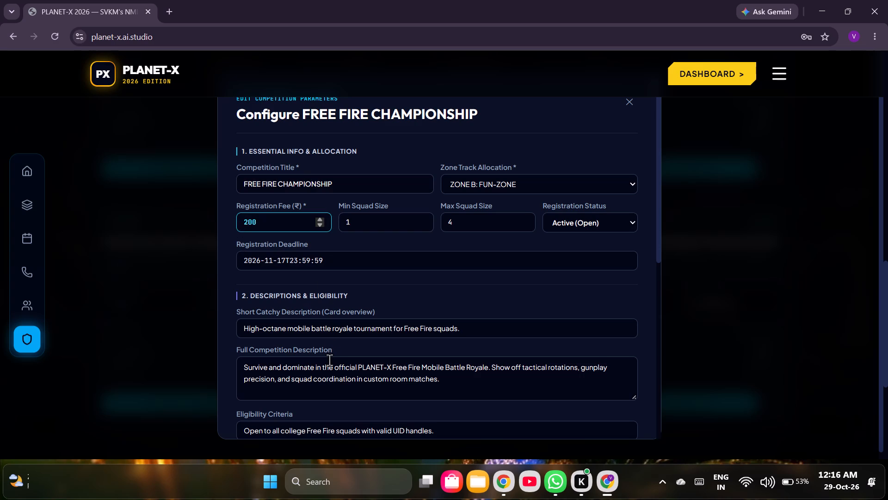
Set FREE FIRE CHAMPIONSHIP's WhatsApp link to "Visible immediately after registration submission" and save all changes to the live website.
{"action": "scroll", "coordinate": [336, 364], "scroll_direction": "down", "scroll_amount": 1}
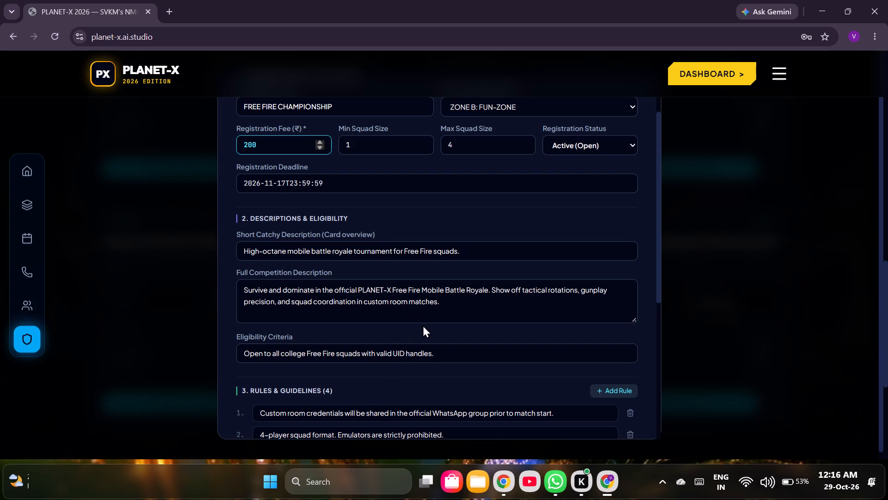
{"action": "scroll", "coordinate": [450, 359], "scroll_direction": "down", "scroll_amount": 3}
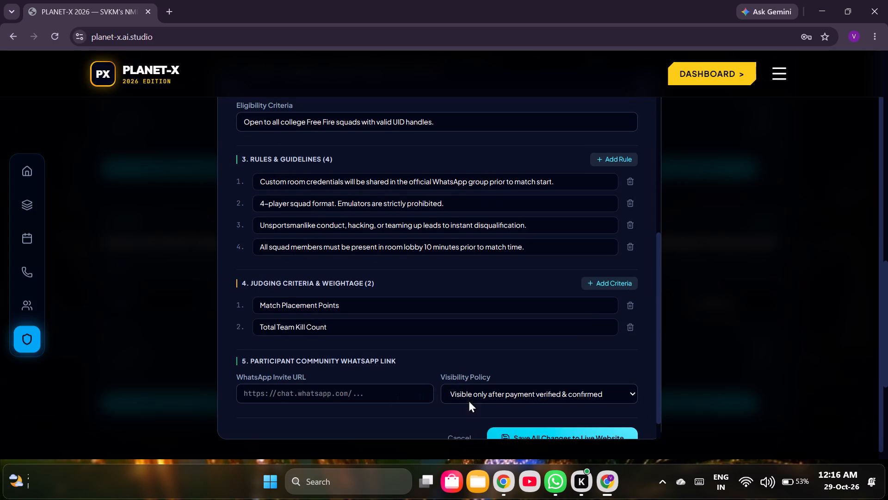
{"action": "left_click", "coordinate": [527, 392]}
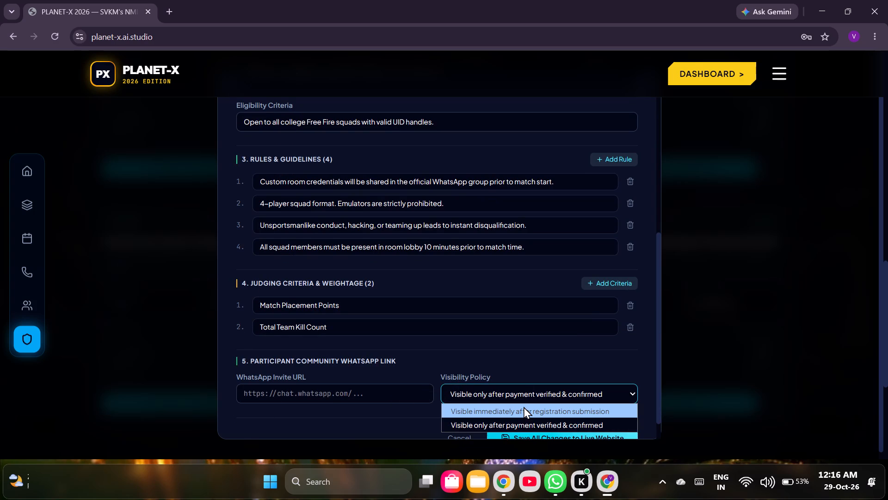
{"action": "left_click", "coordinate": [524, 420]}
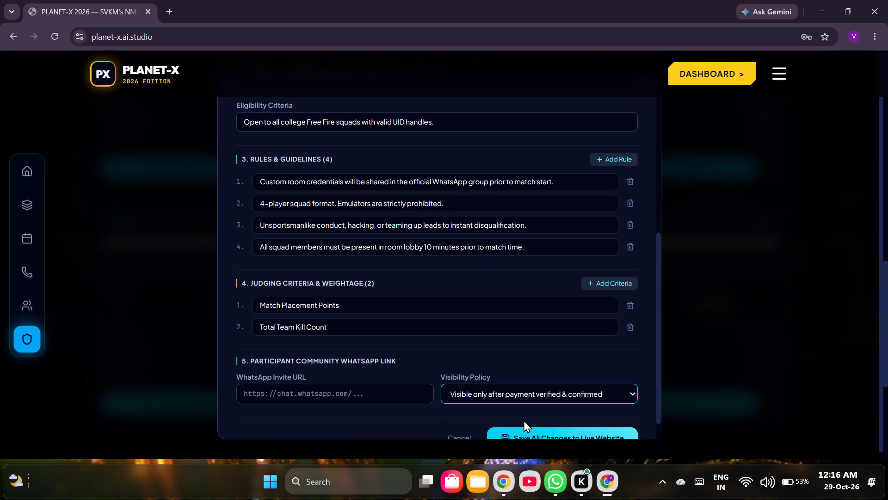
{"action": "left_click", "coordinate": [518, 394]}
{"action": "left_click", "coordinate": [515, 409]}
{"action": "left_click", "coordinate": [524, 430]}
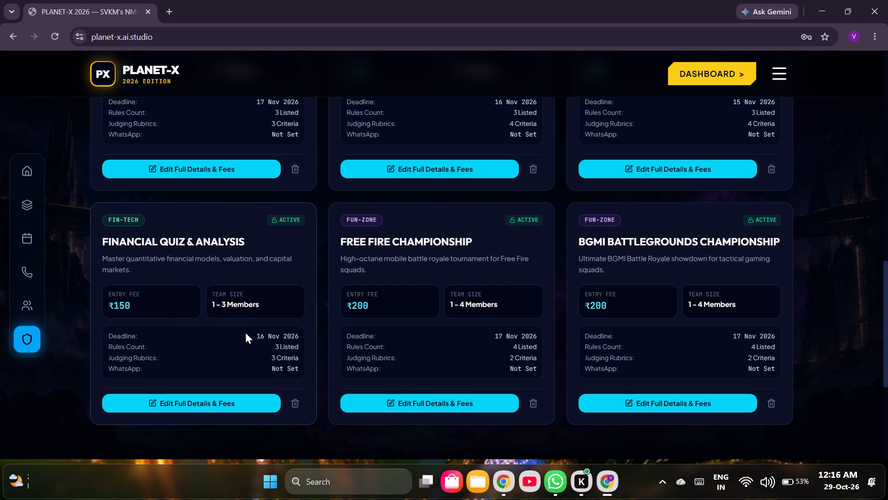
Open the full details and fees of STARTUP IDEA PITCHING for editing and set its registration fee to ₹100.
{"action": "scroll", "coordinate": [245, 331], "scroll_direction": "up", "scroll_amount": 3}
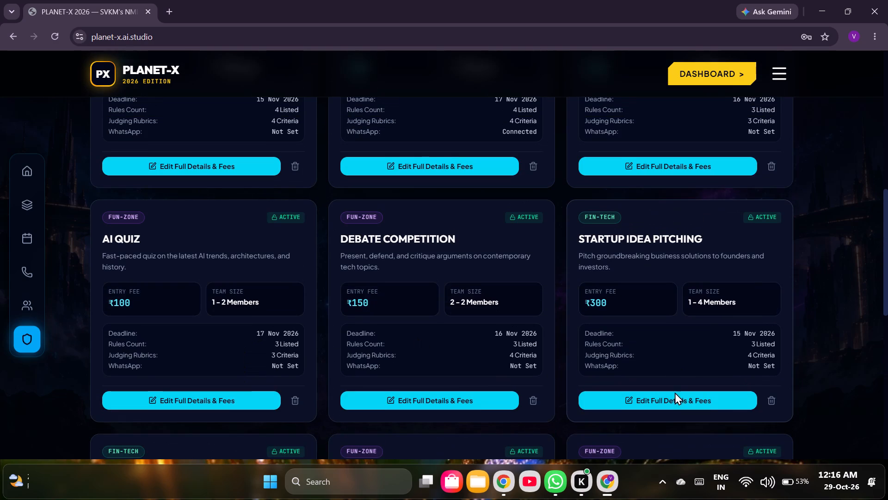
{"action": "left_click", "coordinate": [666, 402]}
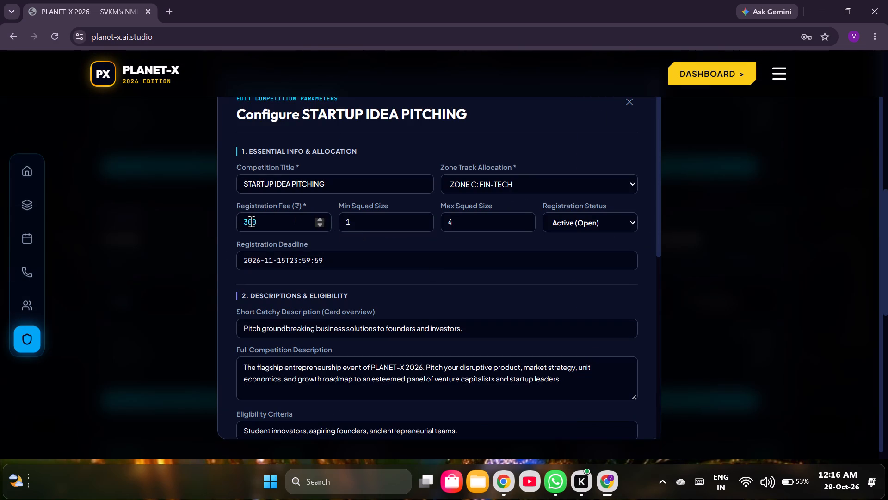
{"action": "left_click", "coordinate": [251, 221]}
{"action": "key", "text": "Left"}
{"action": "key", "text": "BackSpace"}
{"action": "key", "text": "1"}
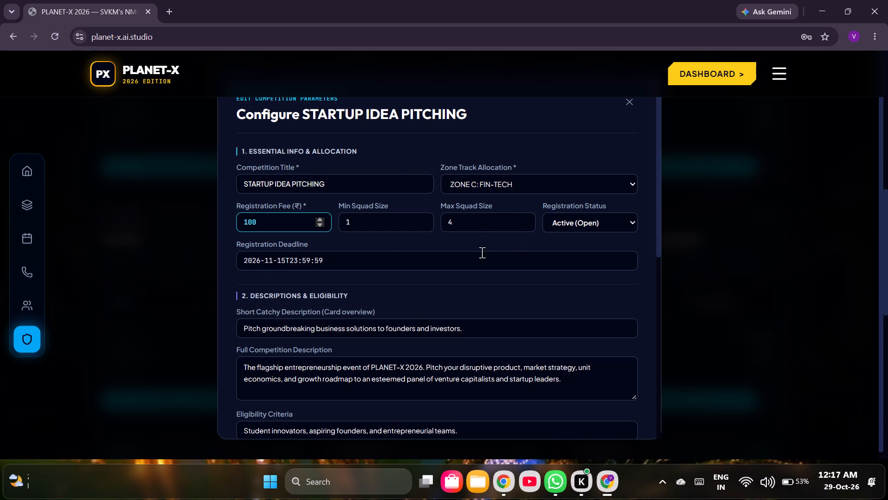
Set STARTUP IDEA PITCHING's registration deadline to 2026-11-17T23:59:59 and save all changes to the live website.
{"action": "left_click", "coordinate": [290, 262]}
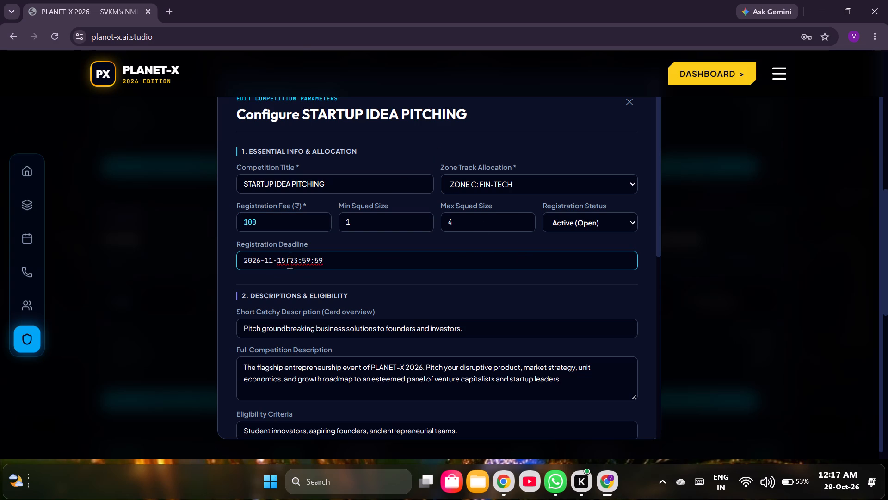
{"action": "left_click", "coordinate": [286, 262]}
{"action": "key", "text": "BackSpace"}
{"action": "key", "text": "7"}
{"action": "scroll", "coordinate": [379, 394], "scroll_direction": "down", "scroll_amount": 1}
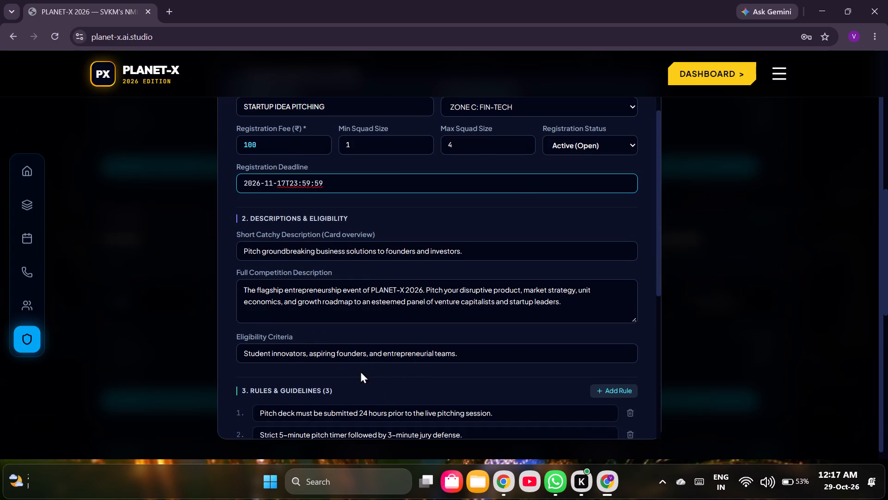
{"action": "scroll", "coordinate": [384, 376], "scroll_direction": "down", "scroll_amount": 1}
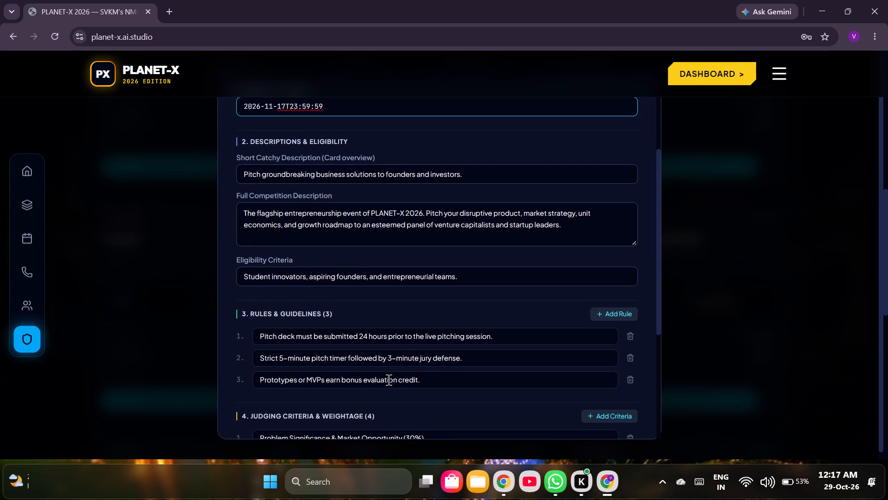
{"action": "scroll", "coordinate": [393, 382], "scroll_direction": "down", "scroll_amount": 1}
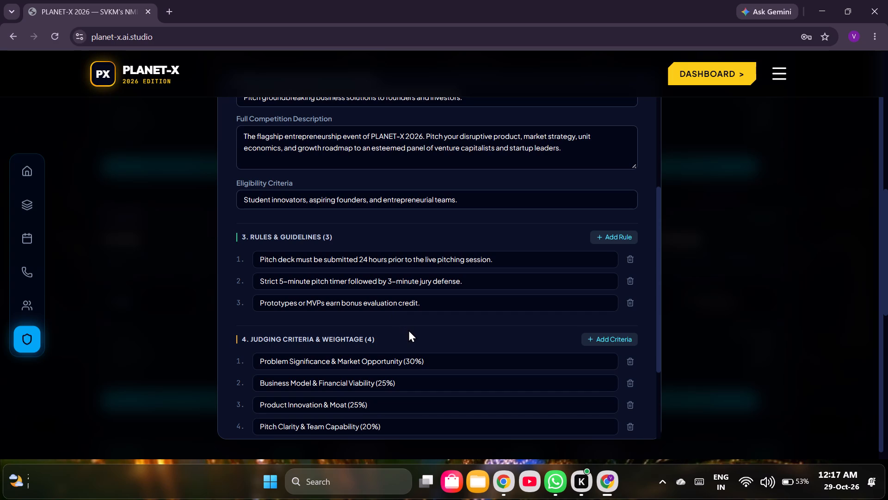
{"action": "scroll", "coordinate": [415, 339], "scroll_direction": "down", "scroll_amount": 1}
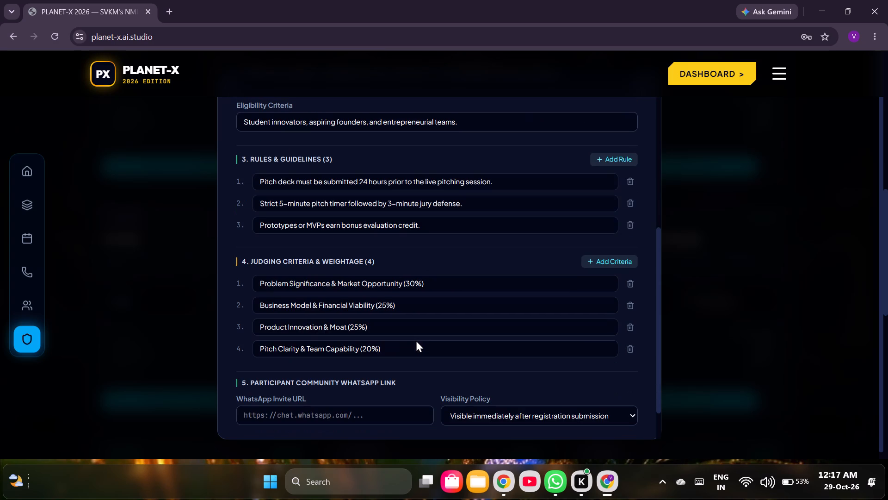
{"action": "scroll", "coordinate": [439, 366], "scroll_direction": "down", "scroll_amount": 1}
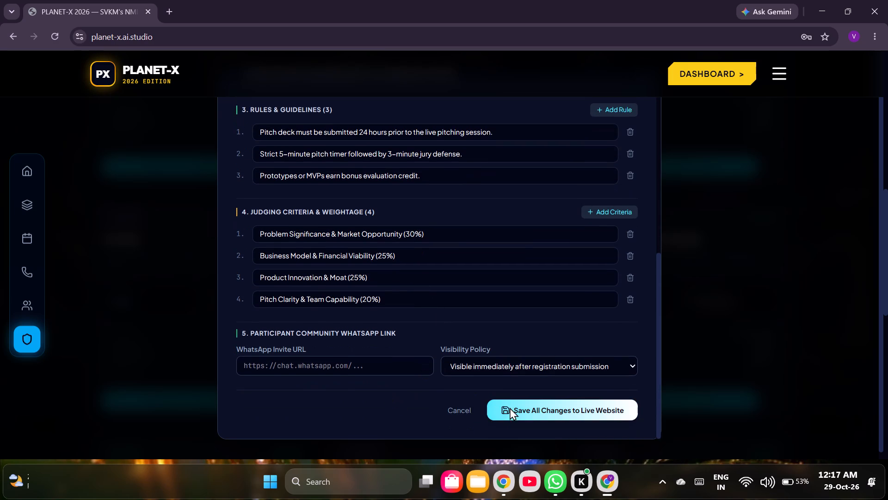
{"action": "left_click", "coordinate": [515, 406]}
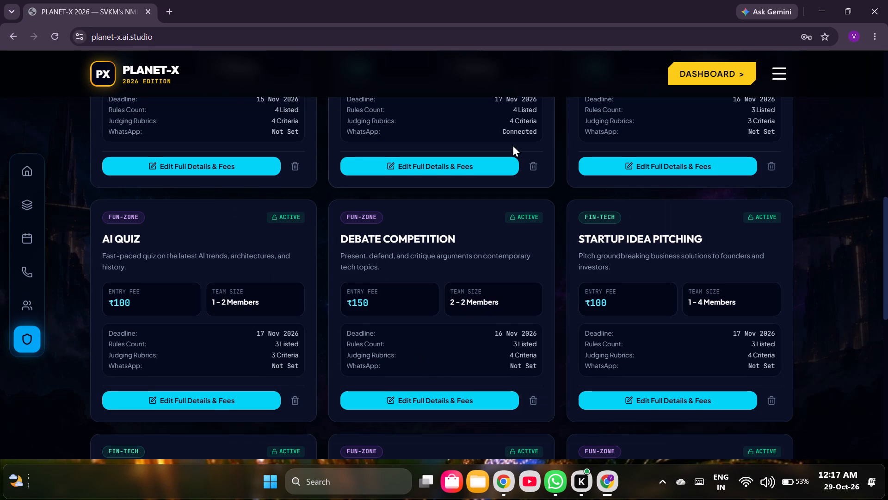
In the global event and payment settings, unmark the event date as provisional and save the configuration.
{"action": "scroll", "coordinate": [512, 145], "scroll_direction": "down", "scroll_amount": 1}
{"action": "scroll", "coordinate": [513, 144], "scroll_direction": "up", "scroll_amount": 4}
{"action": "scroll", "coordinate": [514, 143], "scroll_direction": "down", "scroll_amount": 1}
{"action": "scroll", "coordinate": [514, 143], "scroll_direction": "up", "scroll_amount": 5}
{"action": "left_click", "coordinate": [507, 202]}
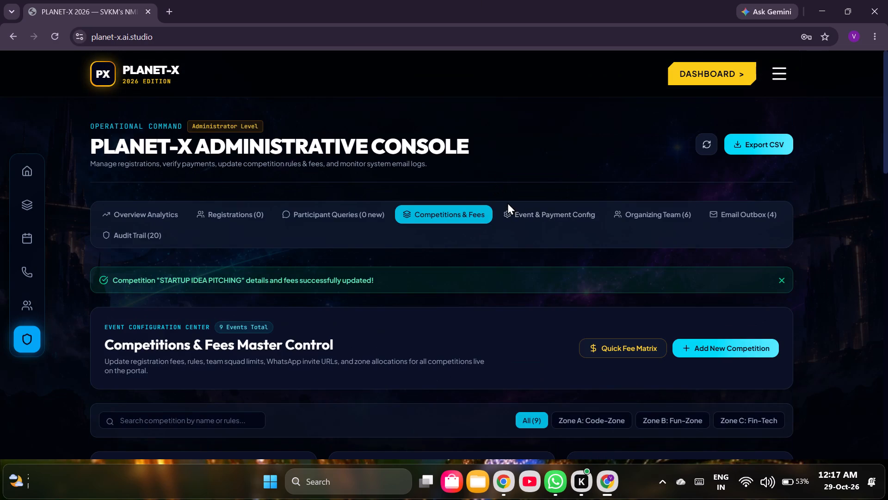
{"action": "left_click", "coordinate": [507, 208]}
{"action": "left_click", "coordinate": [325, 344]}
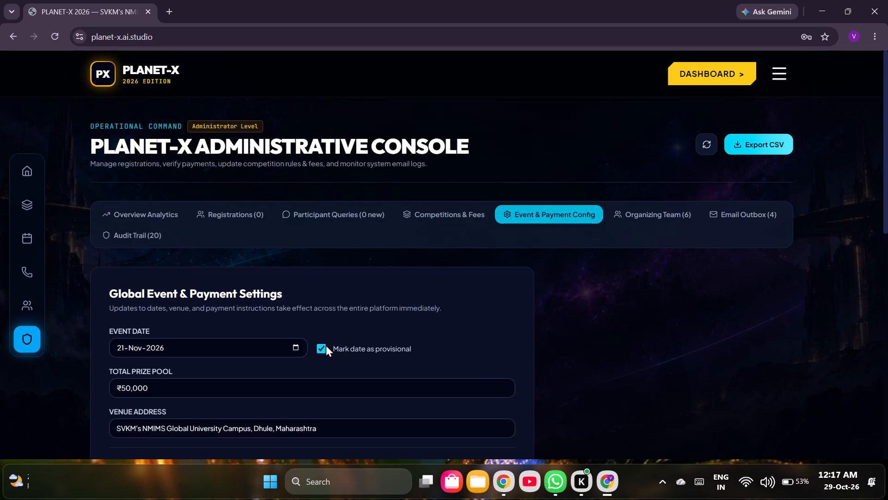
{"action": "left_click", "coordinate": [326, 349]}
{"action": "scroll", "coordinate": [328, 353], "scroll_direction": "down", "scroll_amount": 2}
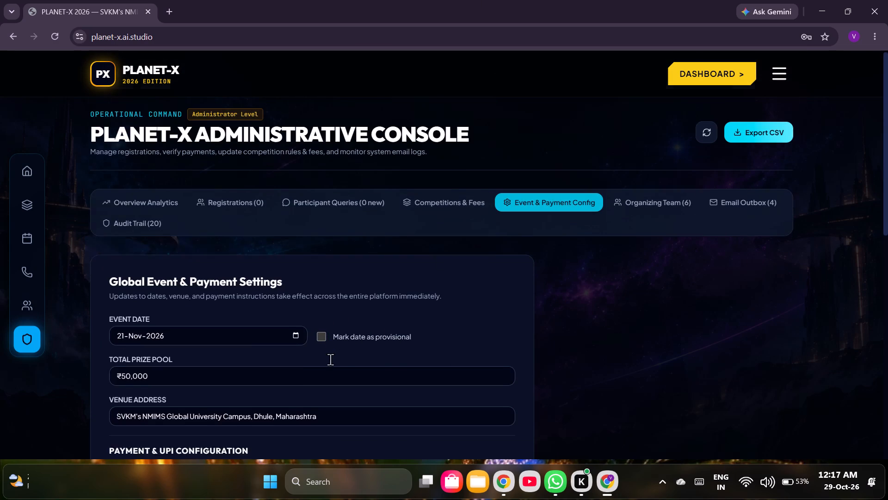
{"action": "scroll", "coordinate": [255, 370], "scroll_direction": "down", "scroll_amount": 1}
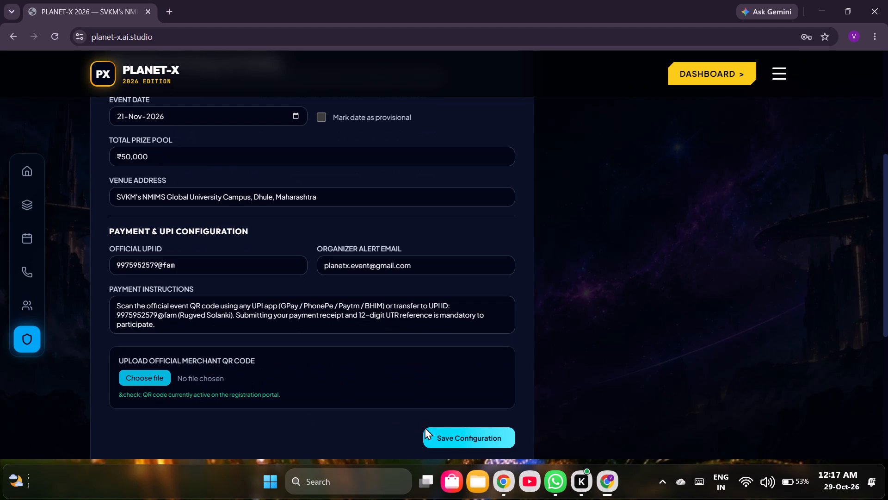
{"action": "left_click", "coordinate": [457, 436]}
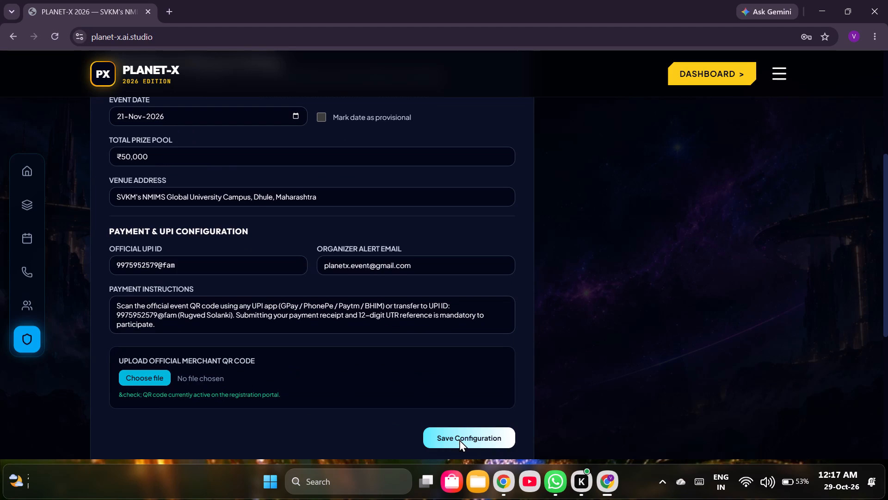
Look through the administrative console's Email Outbox and Registrations sections, and go to the website's home page.
{"action": "scroll", "coordinate": [454, 405], "scroll_direction": "up", "scroll_amount": 6}
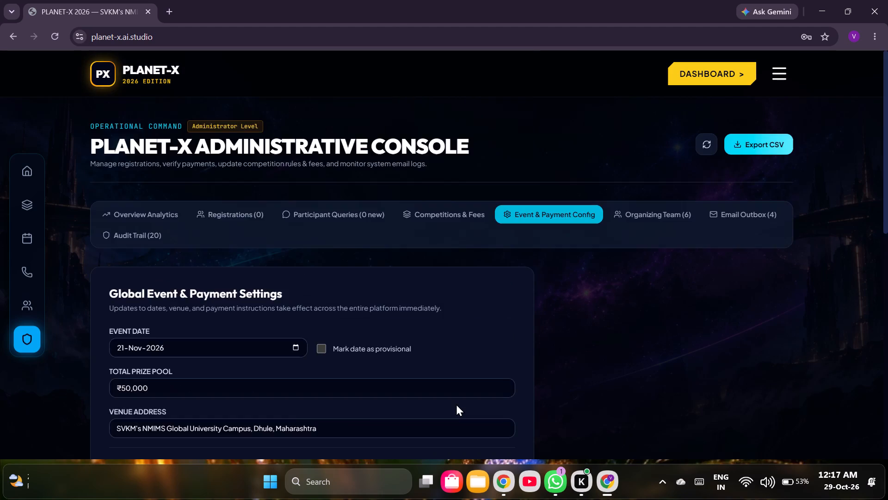
{"action": "left_click", "coordinate": [532, 121]}
{"action": "left_click", "coordinate": [536, 111]}
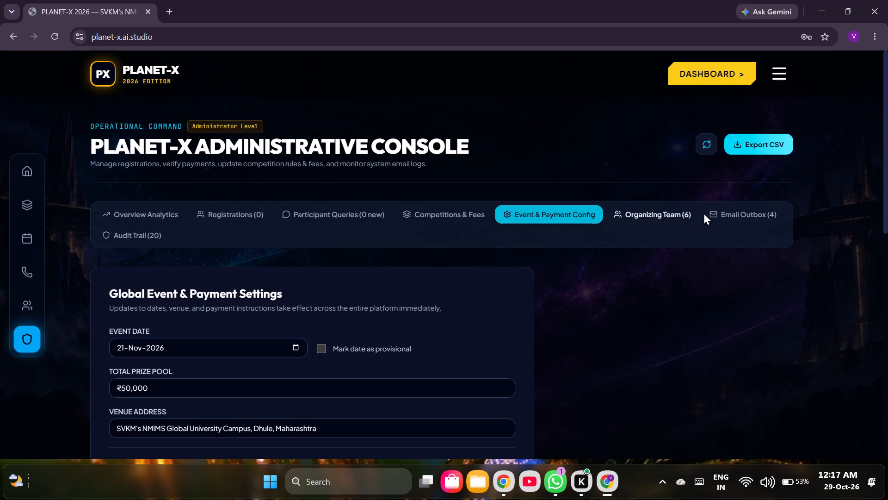
{"action": "left_click", "coordinate": [717, 219]}
{"action": "left_click", "coordinate": [261, 221]}
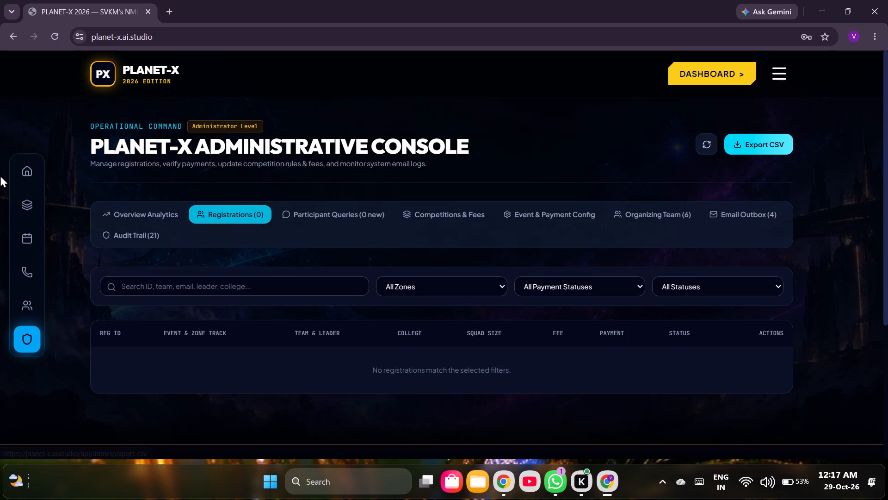
{"action": "left_click", "coordinate": [19, 176]}
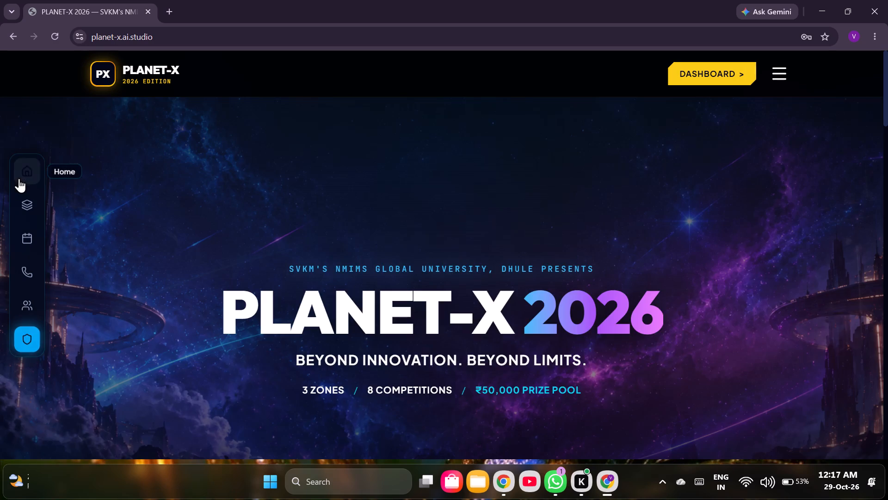
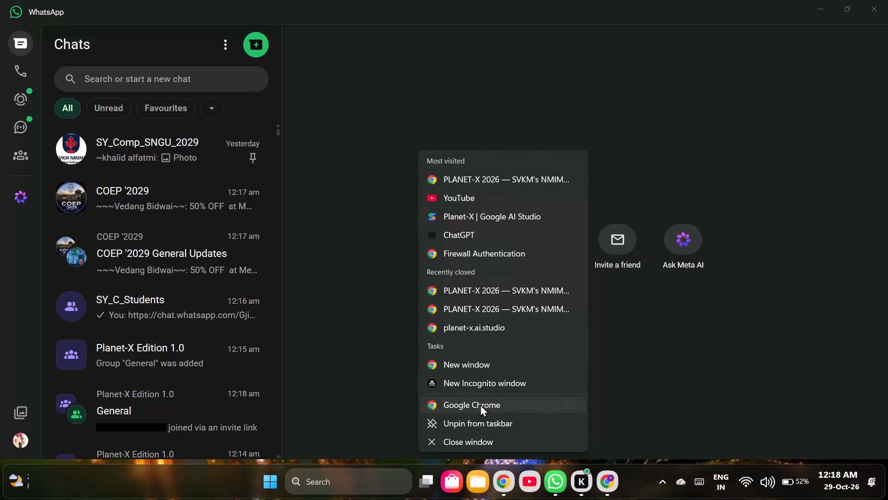
Open a Chrome window with the Siddhesh profile and try to sign in to the PLANET-X site with Google.
{"action": "left_click", "coordinate": [480, 404]}
{"action": "scroll", "coordinate": [483, 323], "scroll_direction": "down", "scroll_amount": 3}
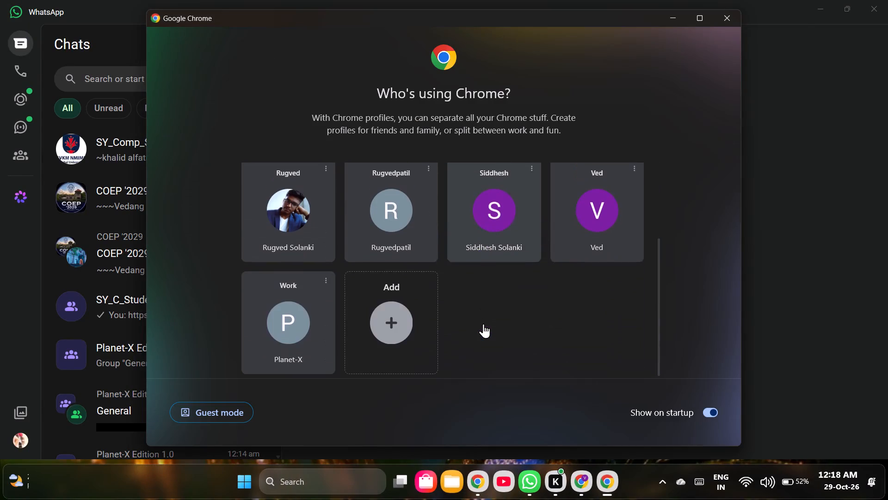
{"action": "left_click", "coordinate": [496, 235]}
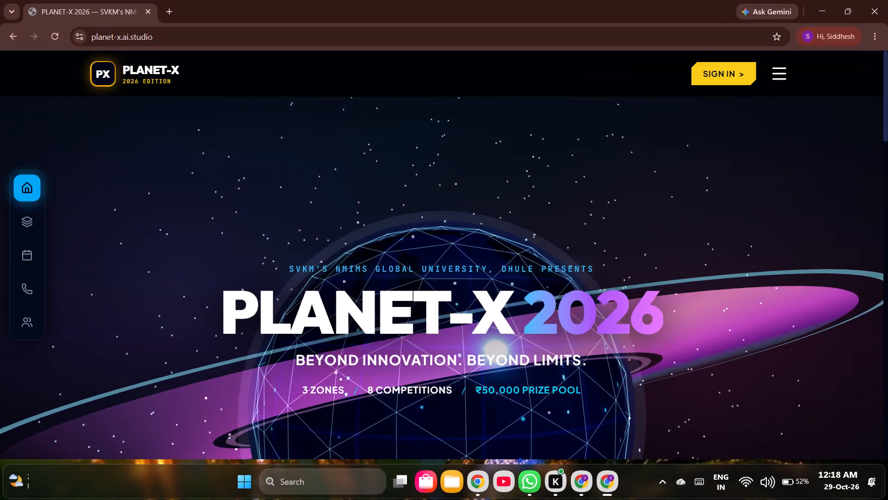
{"action": "left_click", "coordinate": [724, 77]}
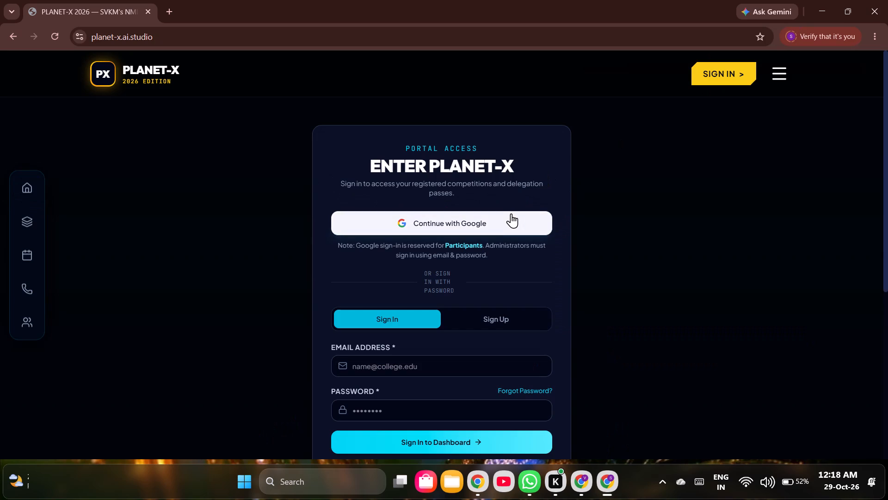
{"action": "left_click", "coordinate": [511, 213]}
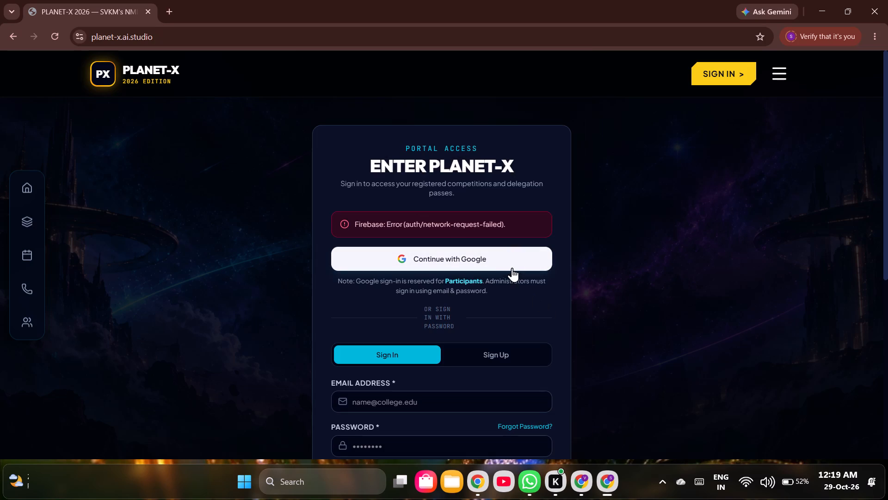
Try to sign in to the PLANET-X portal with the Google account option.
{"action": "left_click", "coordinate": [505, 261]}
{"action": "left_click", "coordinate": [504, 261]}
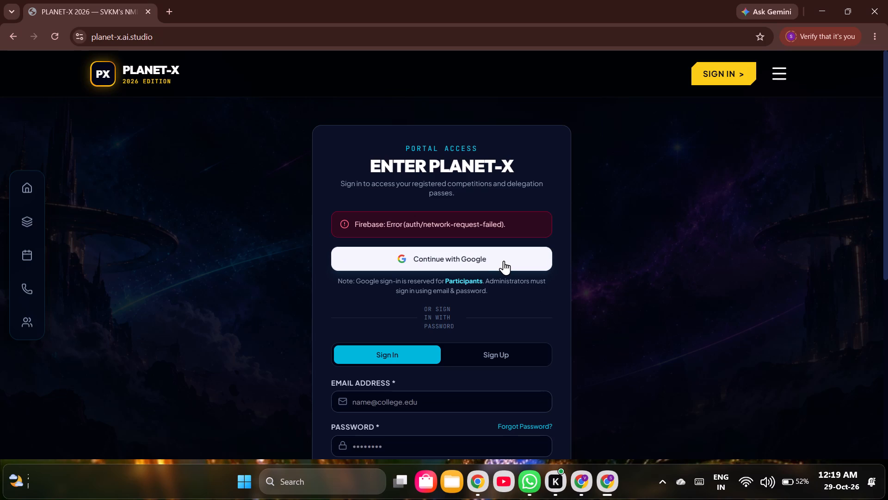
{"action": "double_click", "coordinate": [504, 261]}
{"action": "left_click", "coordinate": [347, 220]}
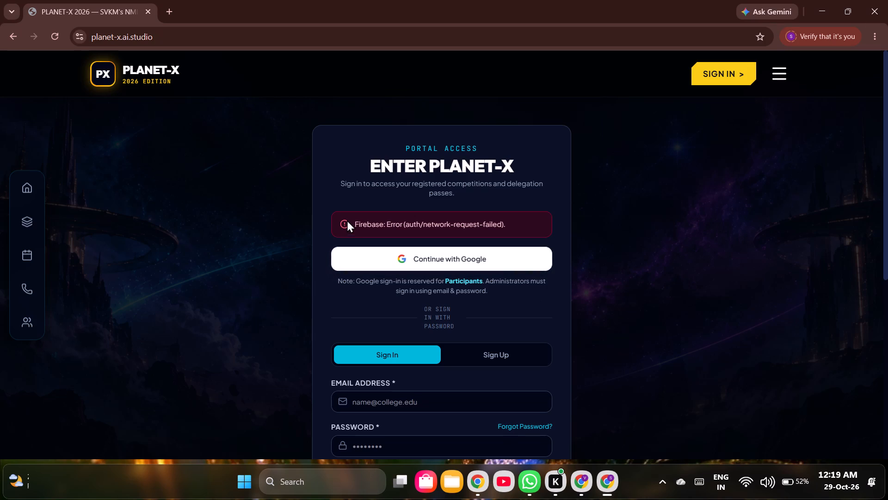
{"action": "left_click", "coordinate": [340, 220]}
Reload the PLANET-X sign-in page, then replace its tab with a fresh one opened at planet-x.ai.studio.
{"action": "left_click", "coordinate": [52, 39]}
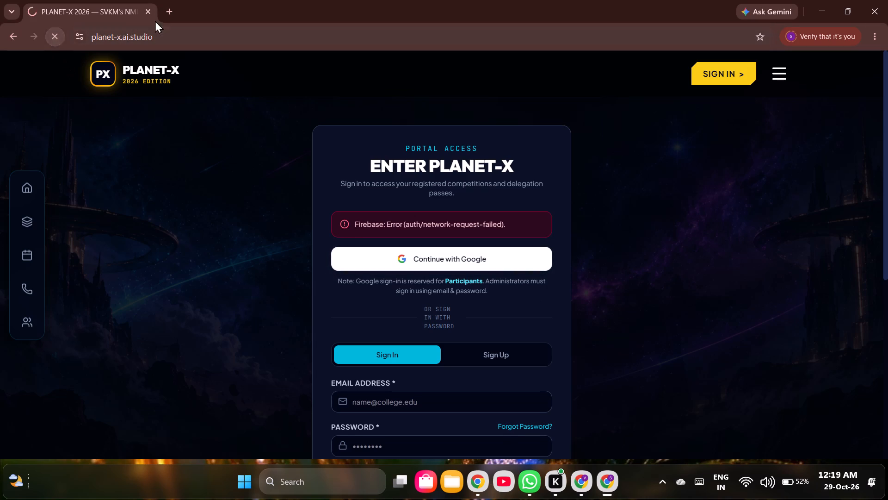
{"action": "left_click", "coordinate": [173, 7]}
{"action": "left_click", "coordinate": [146, 10]}
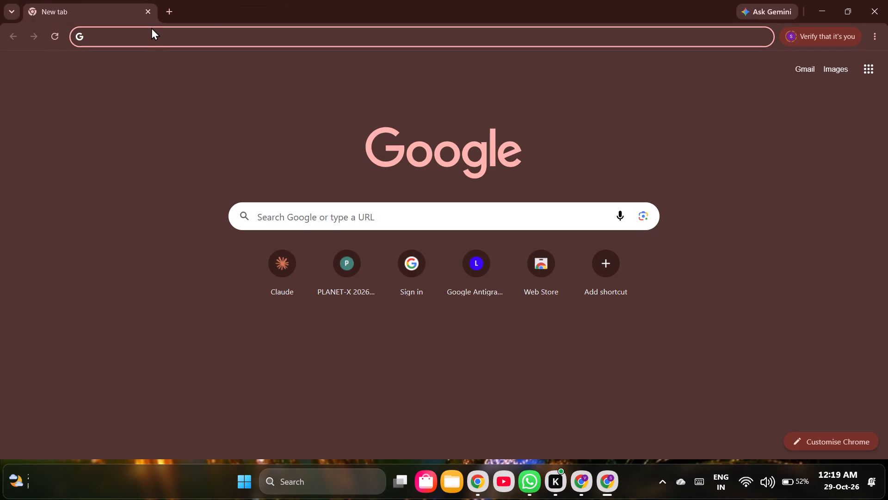
{"action": "type", "text": "pla"}
{"action": "key", "text": "Return"}
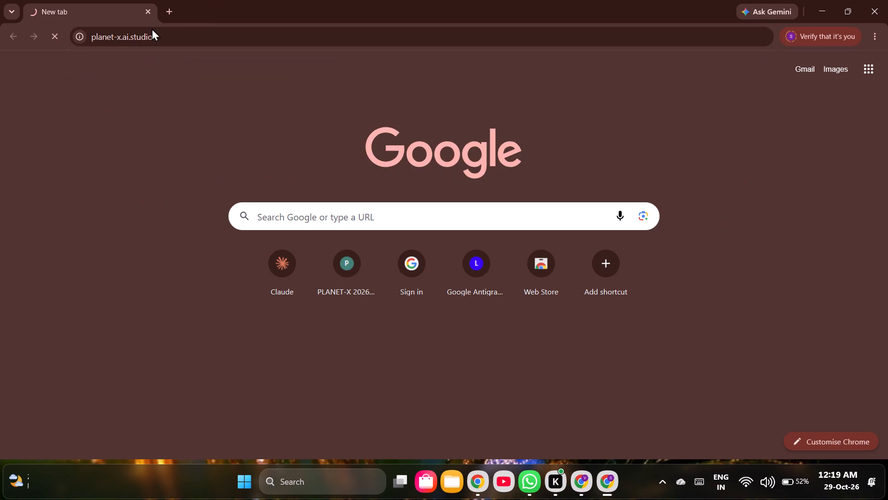
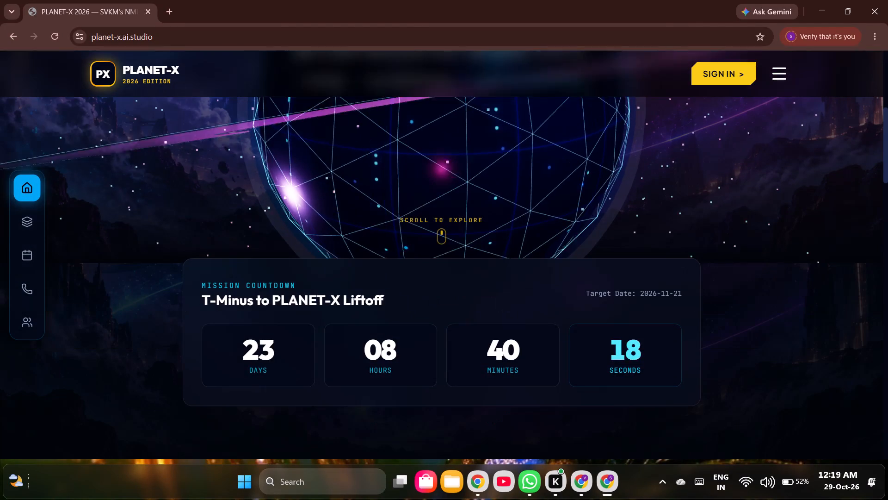
Look through the PLANET-X home page's countdown, competition zones, organizing committee and frequently asked questions sections.
{"action": "scroll", "coordinate": [281, 247], "scroll_direction": "down", "scroll_amount": 5}
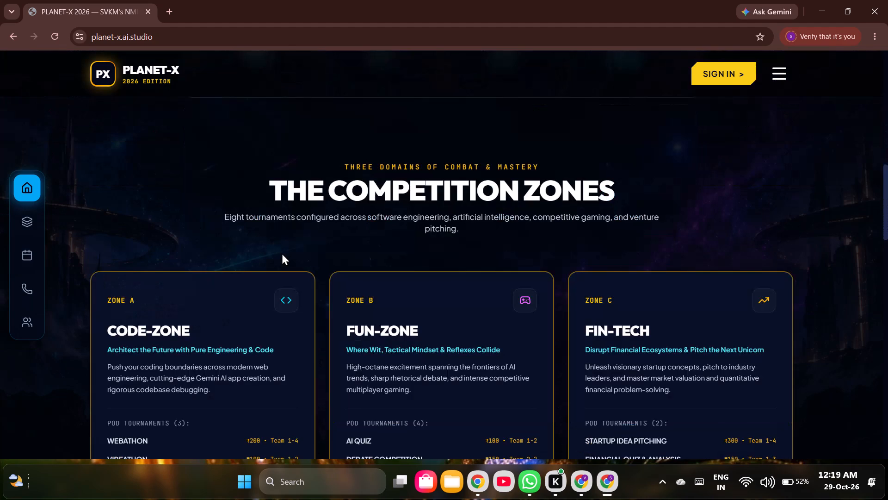
{"action": "scroll", "coordinate": [282, 253], "scroll_direction": "down", "scroll_amount": 4}
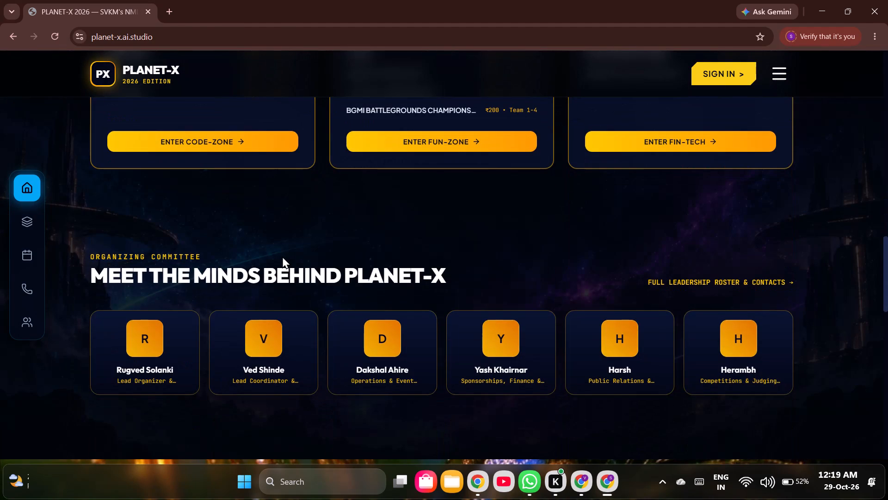
{"action": "scroll", "coordinate": [282, 256], "scroll_direction": "down", "scroll_amount": 3}
Browse the portal's public pages in turn: Zones with its competition cards, the calendar page, Contact Us and the leadership team.
{"action": "left_click", "coordinate": [31, 209]}
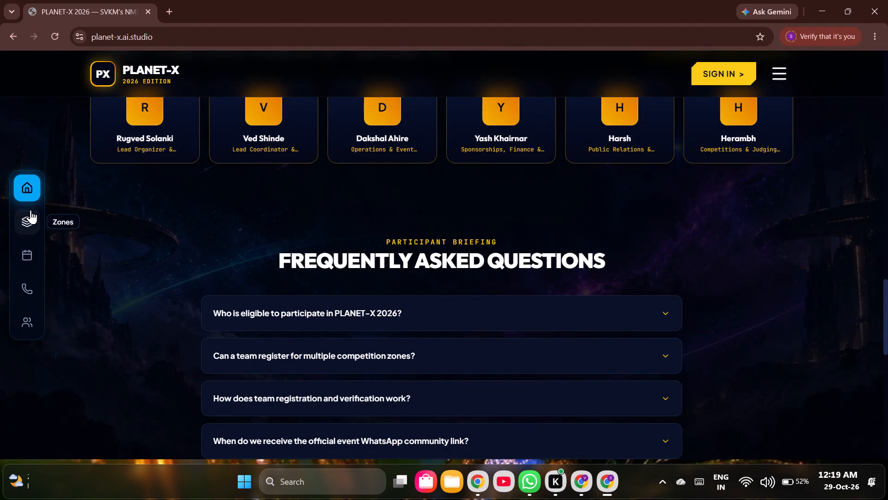
{"action": "scroll", "coordinate": [109, 287], "scroll_direction": "down", "scroll_amount": 2}
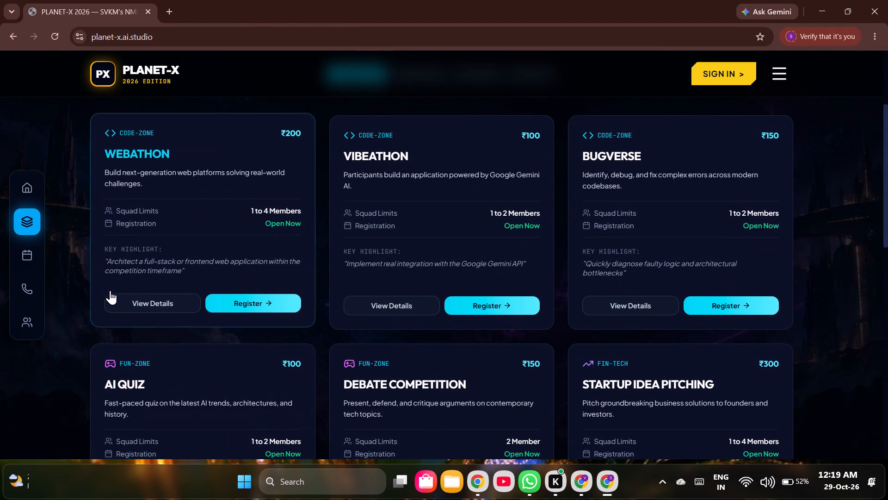
{"action": "left_click", "coordinate": [18, 262]}
{"action": "left_click", "coordinate": [27, 295]}
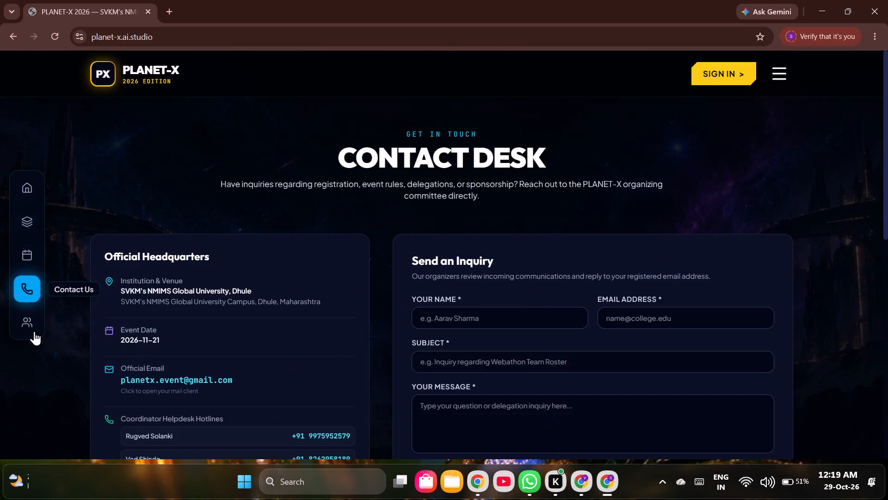
{"action": "left_click", "coordinate": [34, 331]}
{"action": "scroll", "coordinate": [104, 259], "scroll_direction": "down", "scroll_amount": 2}
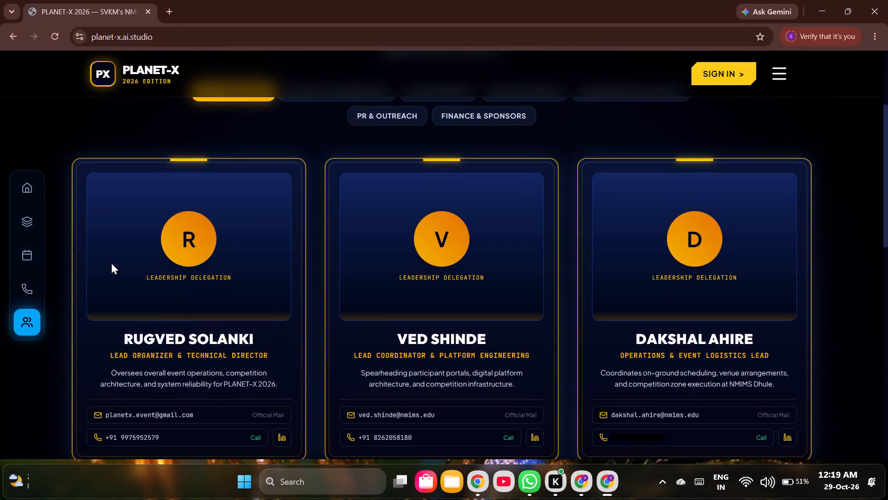